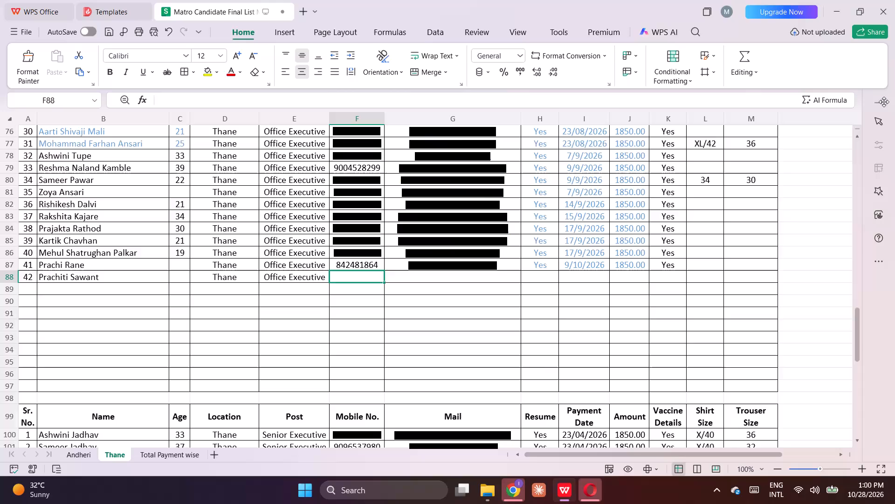
Clear the name, age, location and post cells of entry 42 in the Thane Office Executive list.
{"action": "key", "text": "Left"}
{"action": "key", "text": "Left"}
{"action": "key", "text": "Left"}
{"action": "key", "text": "Left"}
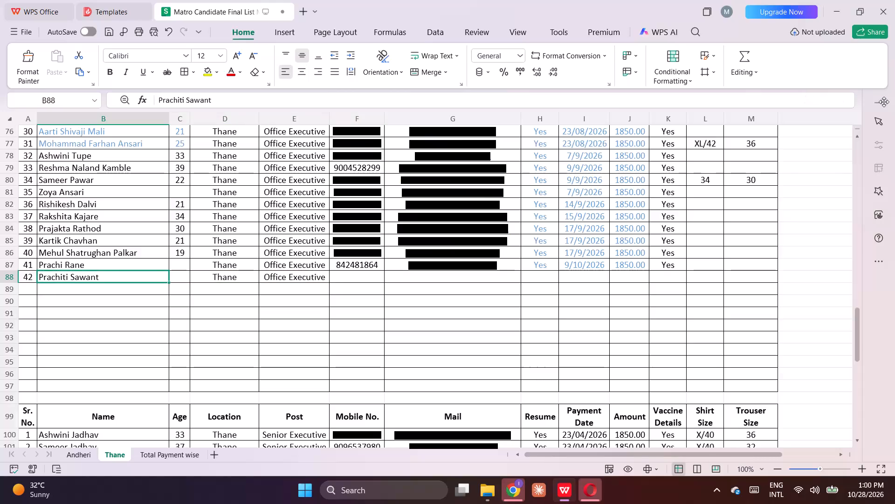
{"action": "key", "text": "shift+Right"}
{"action": "key", "text": "shift+Right"}
{"action": "key", "text": "shift+Right"}
{"action": "key", "text": "shift+Right"}
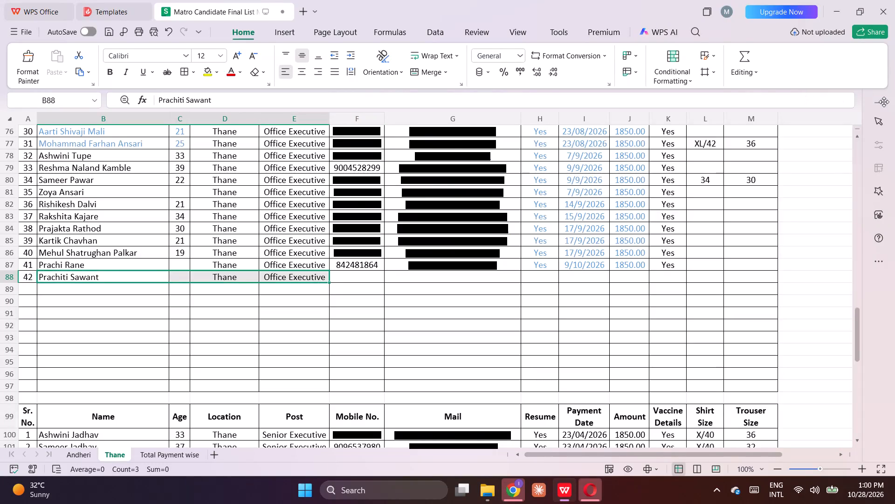
{"action": "key", "text": "Delete"}
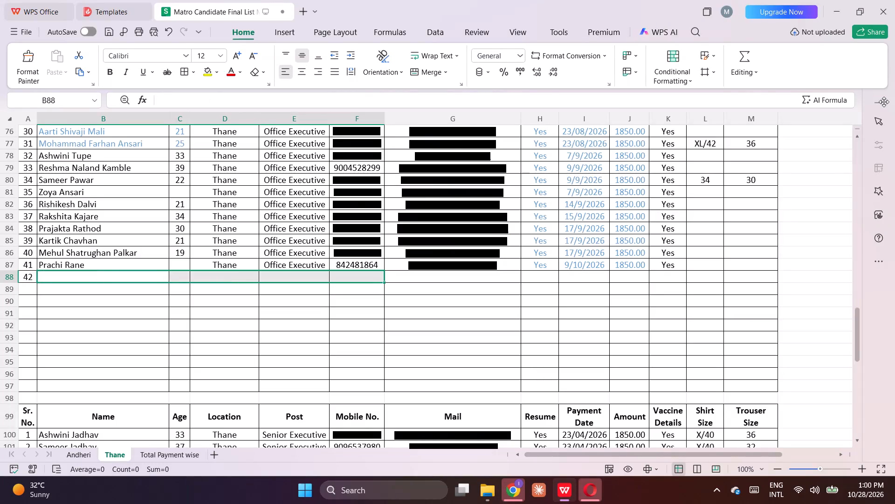
Correct the first name in Thane entry 41 to Prachiti, keeping the surname, and set the age to 23.
{"action": "key", "text": "Left"}
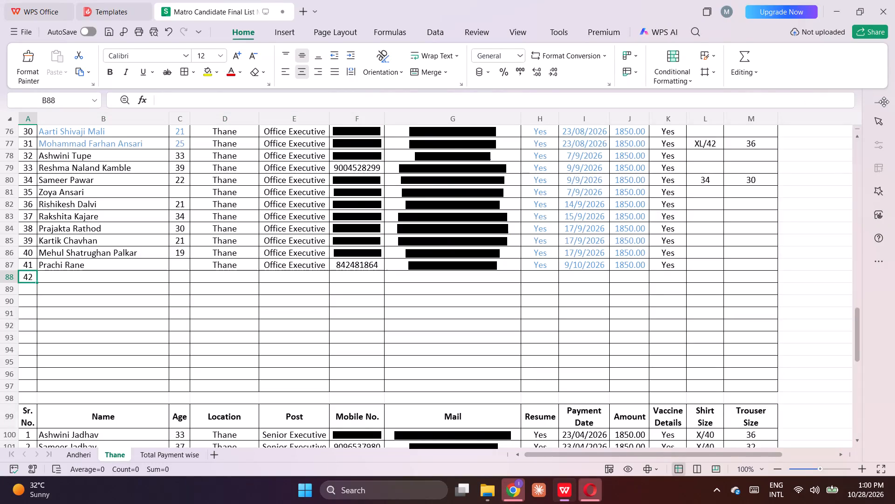
{"action": "key", "text": "Up"}
{"action": "key", "text": "Right"}
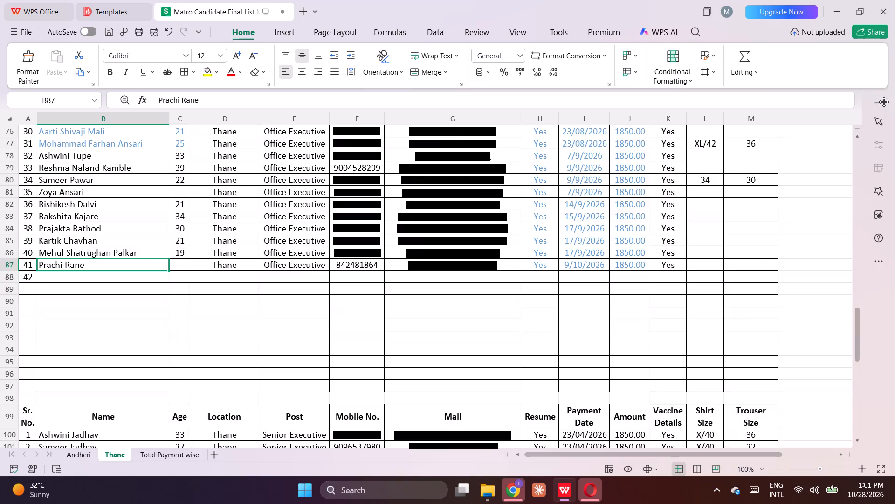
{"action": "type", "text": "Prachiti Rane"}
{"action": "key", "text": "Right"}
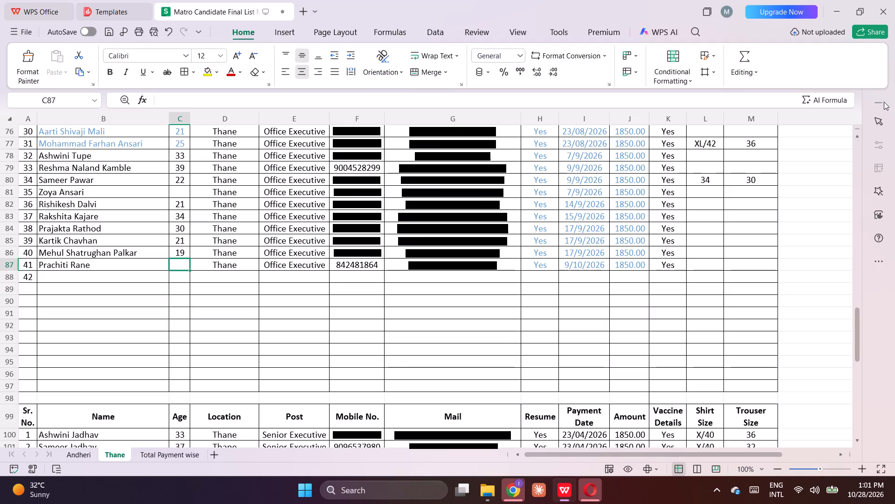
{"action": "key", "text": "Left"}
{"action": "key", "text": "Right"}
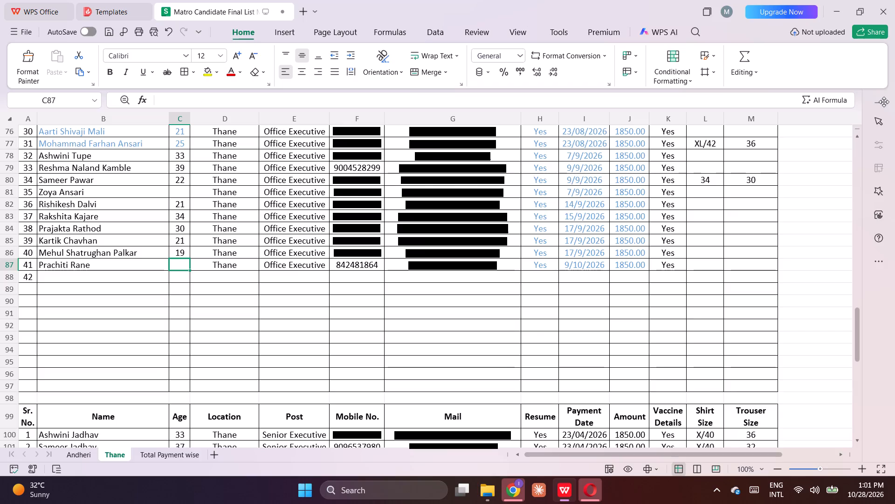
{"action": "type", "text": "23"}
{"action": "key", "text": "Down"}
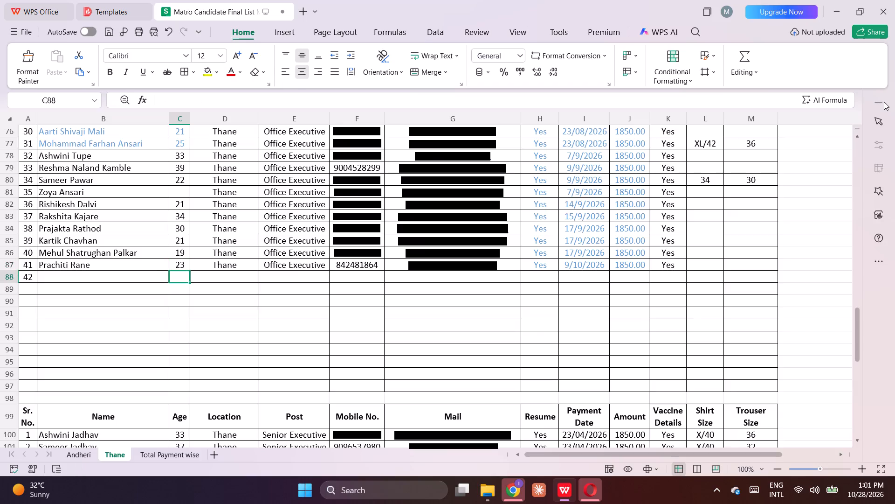
Enter shirt size M/38 and trouser size 32 for Thane entry 41 and save the workbook.
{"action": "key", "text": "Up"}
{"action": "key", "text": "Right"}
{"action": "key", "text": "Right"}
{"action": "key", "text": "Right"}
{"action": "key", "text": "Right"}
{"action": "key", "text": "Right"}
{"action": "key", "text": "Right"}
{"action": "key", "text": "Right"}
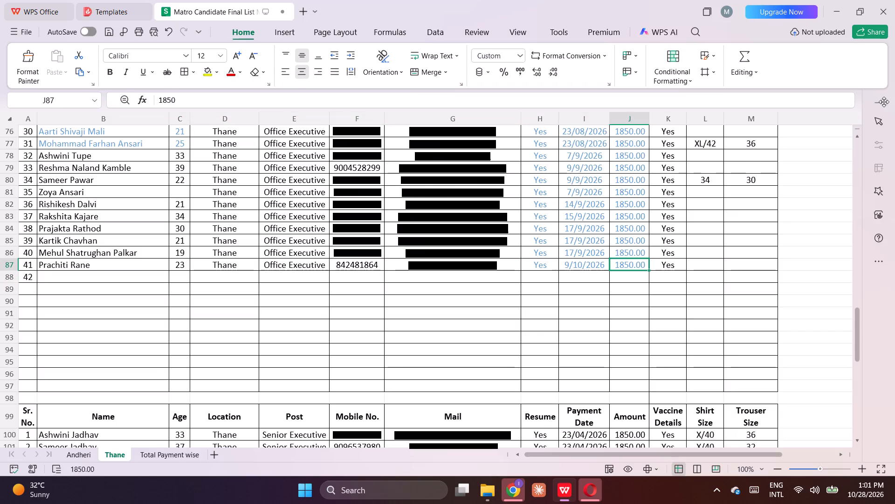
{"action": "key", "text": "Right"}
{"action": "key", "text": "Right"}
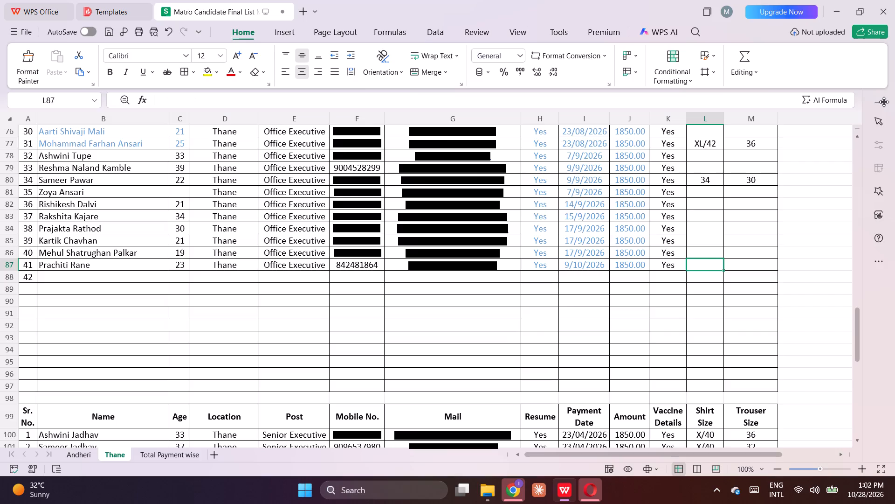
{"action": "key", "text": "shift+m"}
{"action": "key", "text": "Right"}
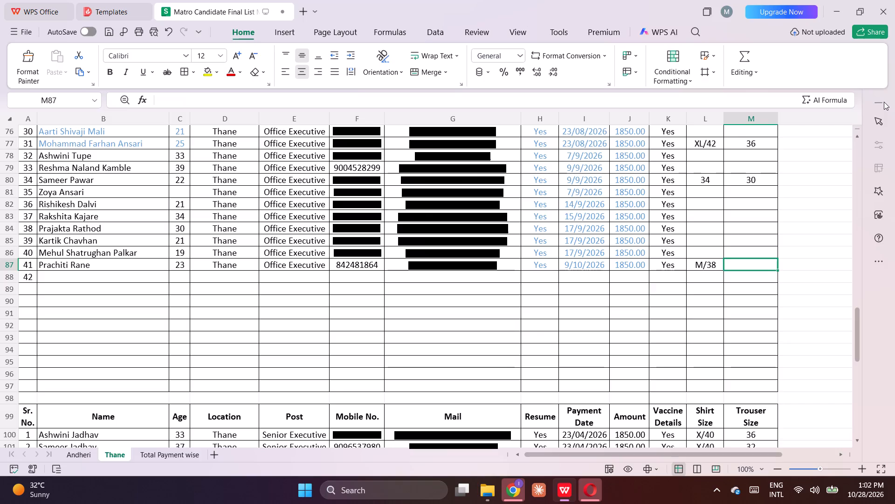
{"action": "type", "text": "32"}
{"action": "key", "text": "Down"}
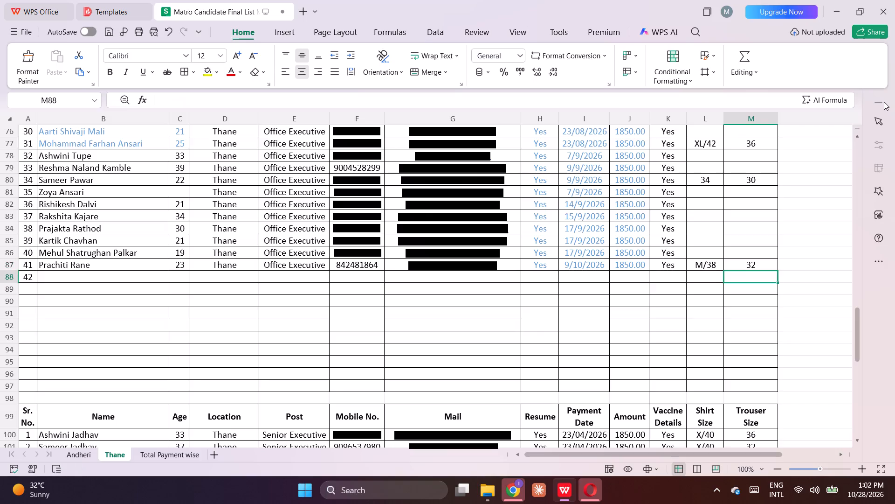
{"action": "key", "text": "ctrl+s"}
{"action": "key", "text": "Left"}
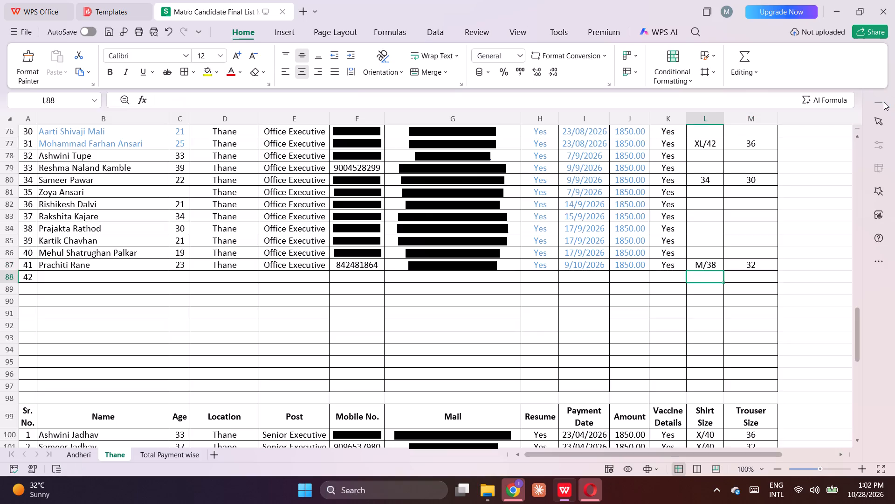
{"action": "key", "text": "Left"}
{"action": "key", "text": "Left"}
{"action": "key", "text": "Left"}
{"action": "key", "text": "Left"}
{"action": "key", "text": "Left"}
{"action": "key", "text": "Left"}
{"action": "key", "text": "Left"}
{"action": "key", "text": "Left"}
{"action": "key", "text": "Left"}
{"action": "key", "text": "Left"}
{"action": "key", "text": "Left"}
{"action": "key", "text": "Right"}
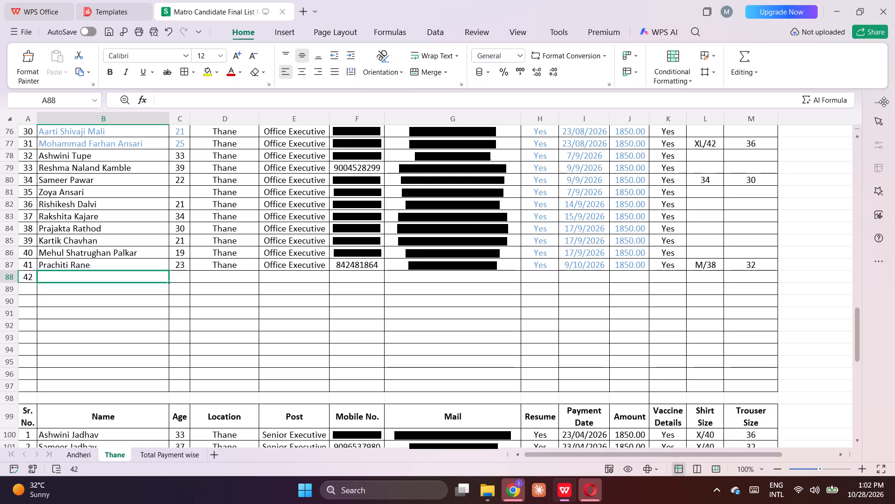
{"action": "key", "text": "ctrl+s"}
Search the Andheri sheet for "ganesh" and step through the matches.
{"action": "left_click", "coordinate": [75, 456]}
{"action": "key", "text": "ctrl+f"}
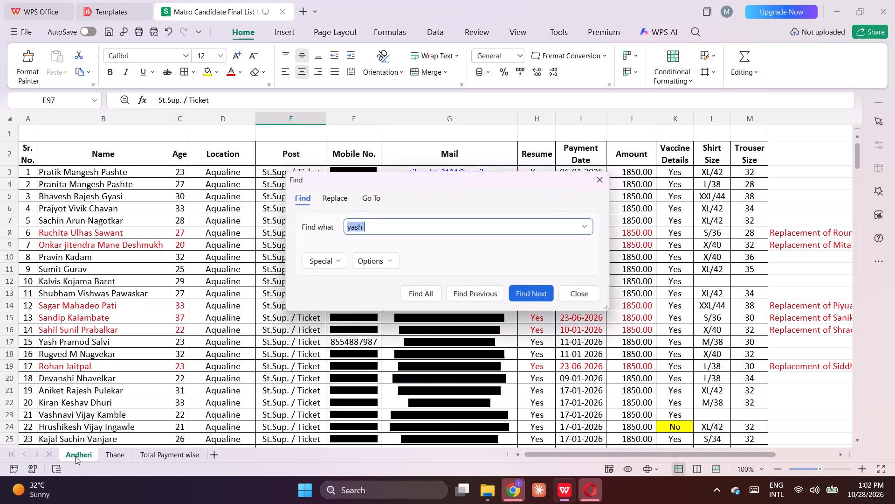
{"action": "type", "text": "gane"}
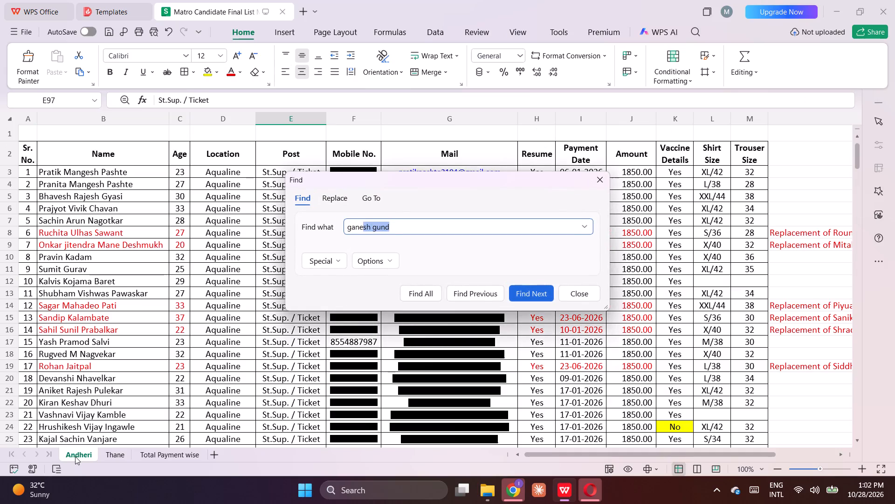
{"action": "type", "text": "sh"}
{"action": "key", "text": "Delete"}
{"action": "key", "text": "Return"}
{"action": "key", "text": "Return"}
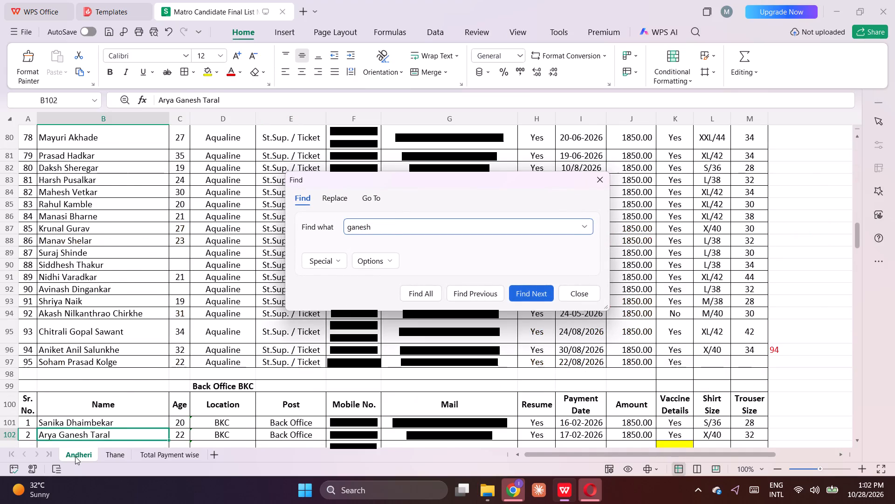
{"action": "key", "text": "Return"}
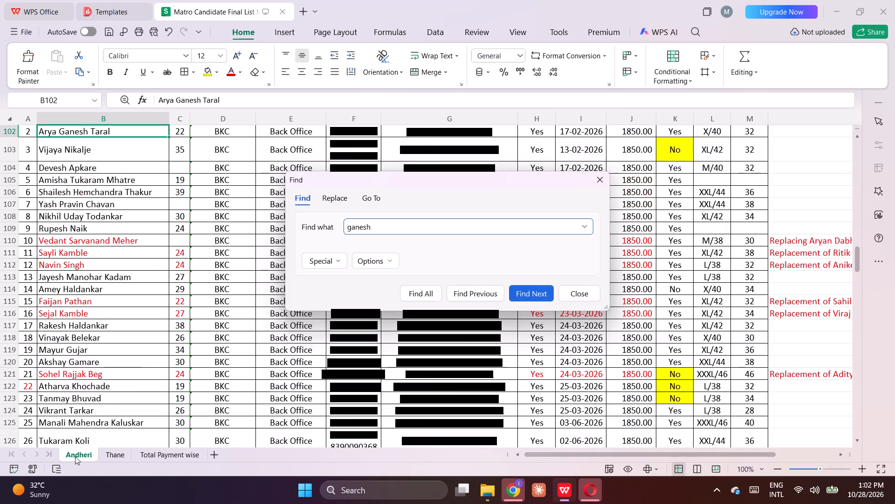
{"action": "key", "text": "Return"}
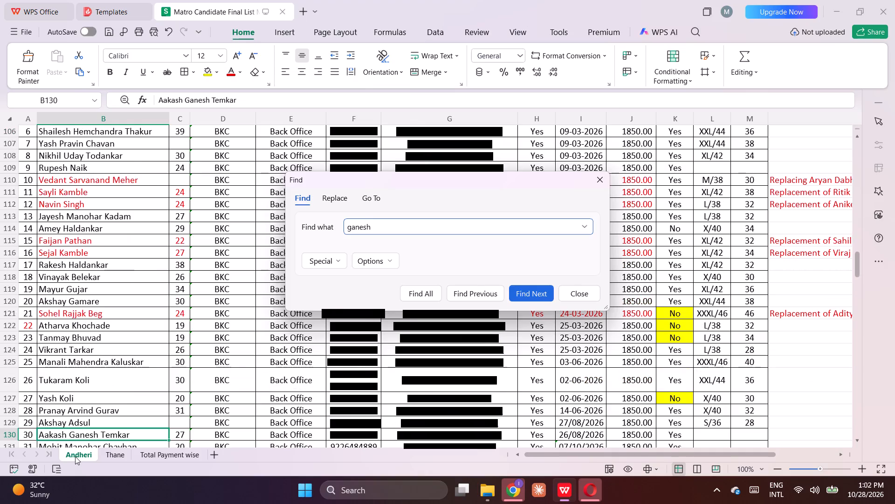
Search the Andheri sheet for "Gund" instead, and close the search.
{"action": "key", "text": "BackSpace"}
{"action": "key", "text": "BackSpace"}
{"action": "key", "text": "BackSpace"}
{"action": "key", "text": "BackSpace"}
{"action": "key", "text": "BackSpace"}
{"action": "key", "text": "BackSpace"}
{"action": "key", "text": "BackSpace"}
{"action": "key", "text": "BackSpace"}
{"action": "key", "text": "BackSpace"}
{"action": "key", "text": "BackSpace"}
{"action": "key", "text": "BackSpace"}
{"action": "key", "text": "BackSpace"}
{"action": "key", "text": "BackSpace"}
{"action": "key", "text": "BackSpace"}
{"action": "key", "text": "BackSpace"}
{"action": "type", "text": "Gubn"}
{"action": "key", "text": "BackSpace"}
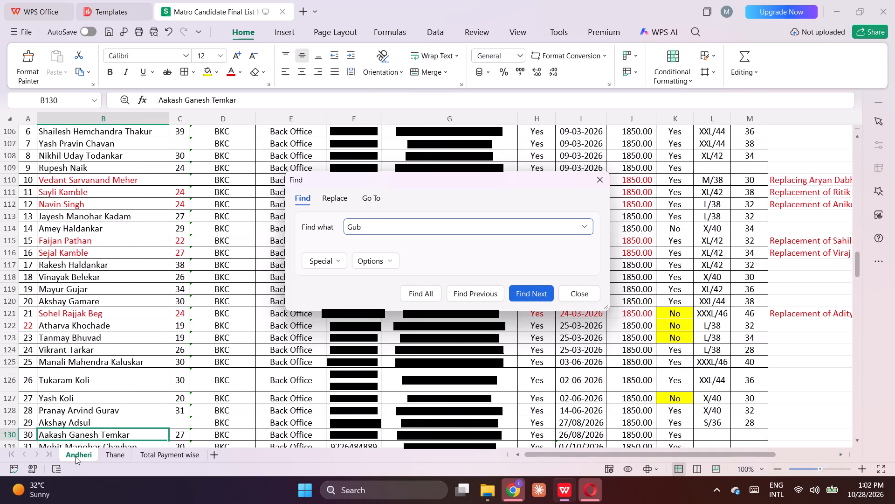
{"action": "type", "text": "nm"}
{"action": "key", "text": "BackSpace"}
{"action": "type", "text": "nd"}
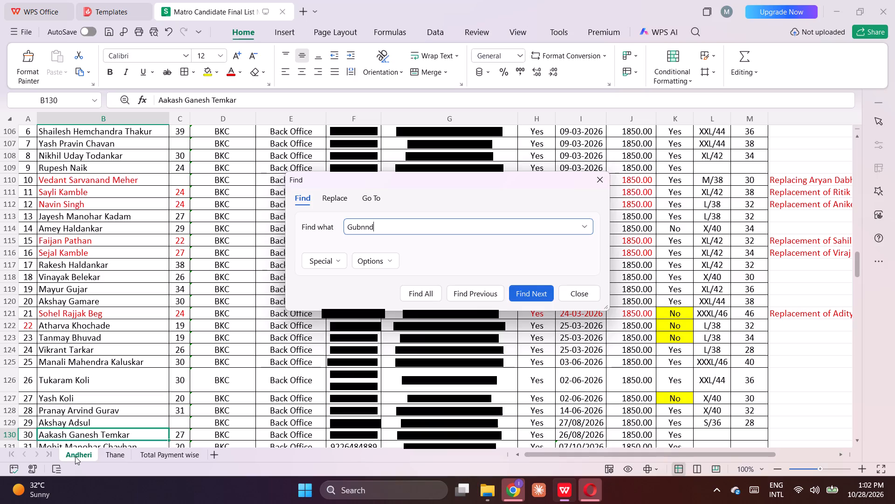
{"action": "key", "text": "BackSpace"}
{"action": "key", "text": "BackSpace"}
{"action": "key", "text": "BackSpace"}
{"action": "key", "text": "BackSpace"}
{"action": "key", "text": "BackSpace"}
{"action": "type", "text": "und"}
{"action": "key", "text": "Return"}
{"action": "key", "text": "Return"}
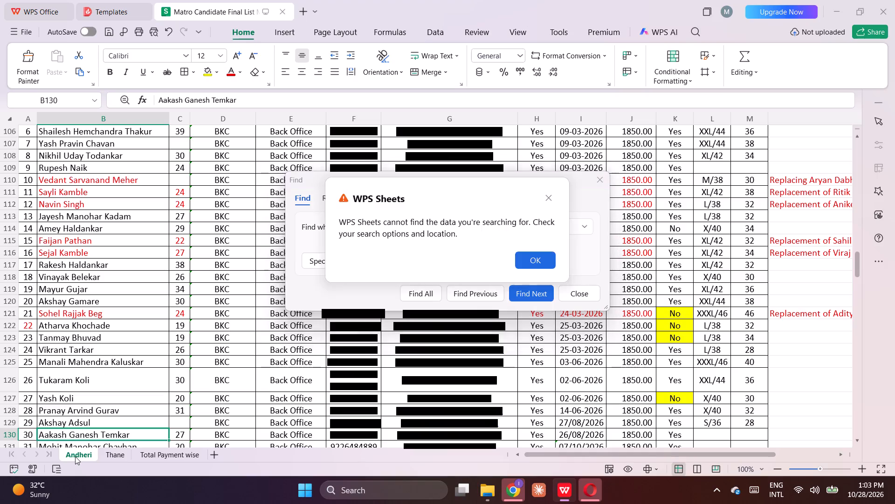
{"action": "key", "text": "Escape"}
Start entry 77 in the first empty row of the Andheri Office Executive list and enter the searched candidate's name, first name Ganesh.
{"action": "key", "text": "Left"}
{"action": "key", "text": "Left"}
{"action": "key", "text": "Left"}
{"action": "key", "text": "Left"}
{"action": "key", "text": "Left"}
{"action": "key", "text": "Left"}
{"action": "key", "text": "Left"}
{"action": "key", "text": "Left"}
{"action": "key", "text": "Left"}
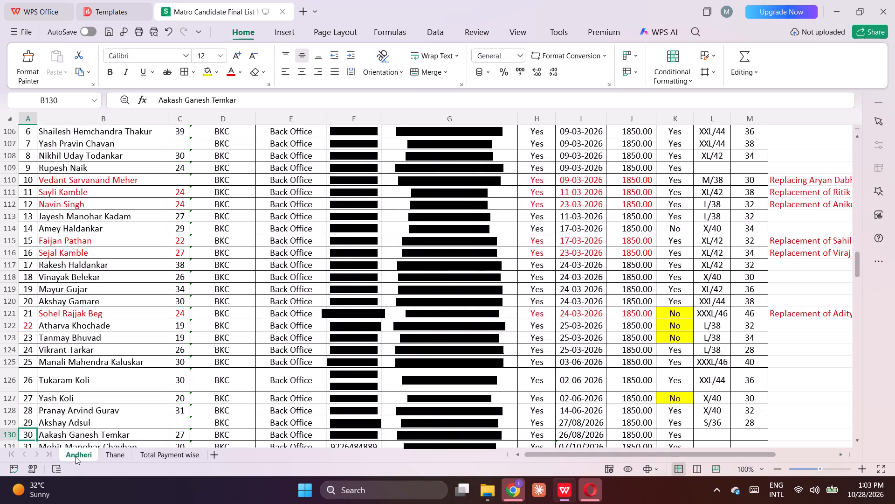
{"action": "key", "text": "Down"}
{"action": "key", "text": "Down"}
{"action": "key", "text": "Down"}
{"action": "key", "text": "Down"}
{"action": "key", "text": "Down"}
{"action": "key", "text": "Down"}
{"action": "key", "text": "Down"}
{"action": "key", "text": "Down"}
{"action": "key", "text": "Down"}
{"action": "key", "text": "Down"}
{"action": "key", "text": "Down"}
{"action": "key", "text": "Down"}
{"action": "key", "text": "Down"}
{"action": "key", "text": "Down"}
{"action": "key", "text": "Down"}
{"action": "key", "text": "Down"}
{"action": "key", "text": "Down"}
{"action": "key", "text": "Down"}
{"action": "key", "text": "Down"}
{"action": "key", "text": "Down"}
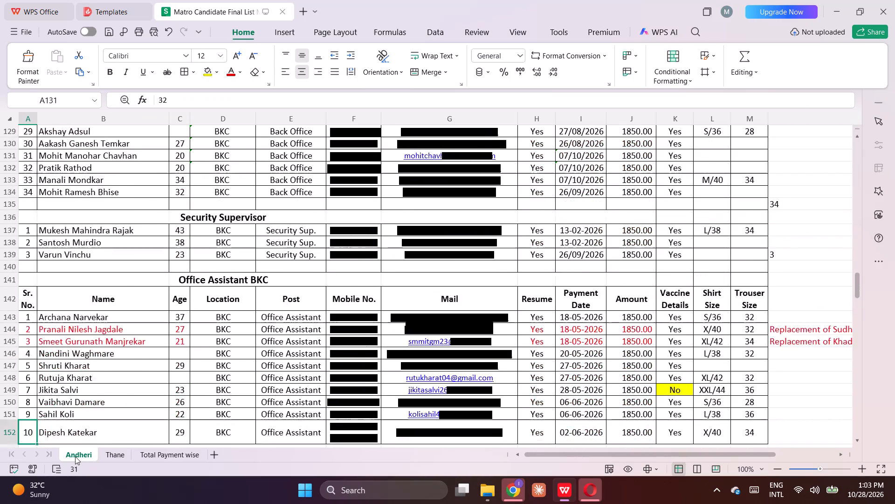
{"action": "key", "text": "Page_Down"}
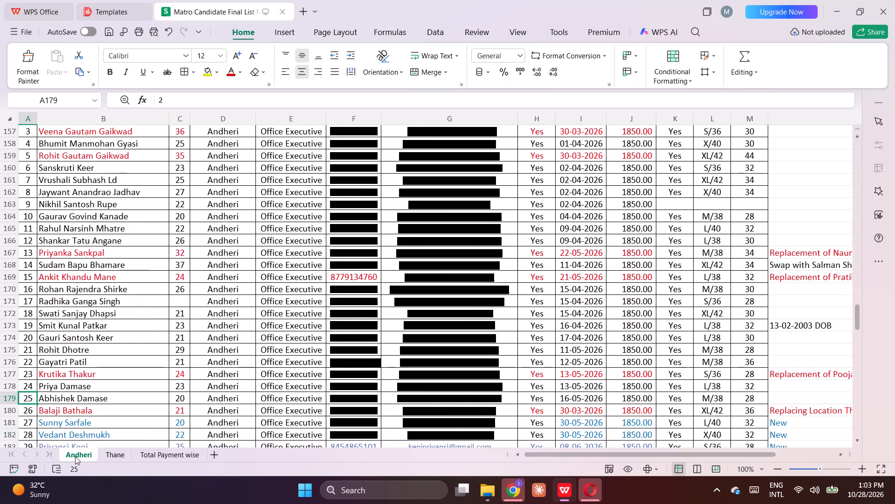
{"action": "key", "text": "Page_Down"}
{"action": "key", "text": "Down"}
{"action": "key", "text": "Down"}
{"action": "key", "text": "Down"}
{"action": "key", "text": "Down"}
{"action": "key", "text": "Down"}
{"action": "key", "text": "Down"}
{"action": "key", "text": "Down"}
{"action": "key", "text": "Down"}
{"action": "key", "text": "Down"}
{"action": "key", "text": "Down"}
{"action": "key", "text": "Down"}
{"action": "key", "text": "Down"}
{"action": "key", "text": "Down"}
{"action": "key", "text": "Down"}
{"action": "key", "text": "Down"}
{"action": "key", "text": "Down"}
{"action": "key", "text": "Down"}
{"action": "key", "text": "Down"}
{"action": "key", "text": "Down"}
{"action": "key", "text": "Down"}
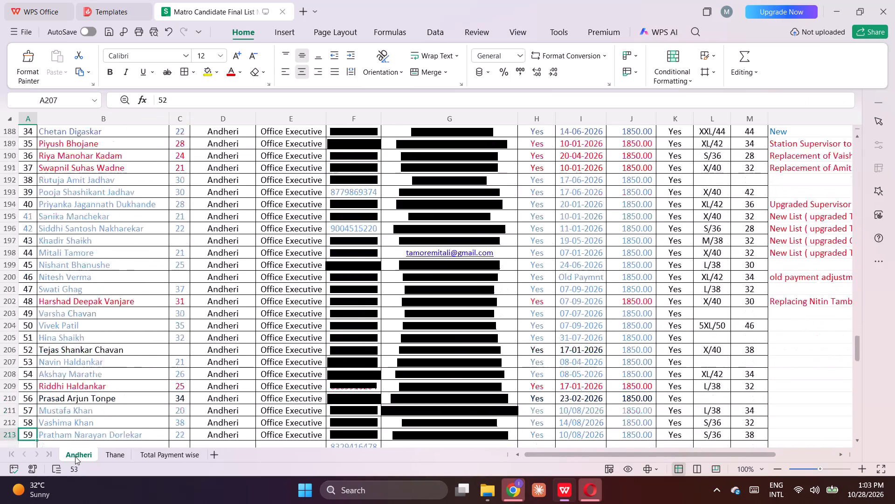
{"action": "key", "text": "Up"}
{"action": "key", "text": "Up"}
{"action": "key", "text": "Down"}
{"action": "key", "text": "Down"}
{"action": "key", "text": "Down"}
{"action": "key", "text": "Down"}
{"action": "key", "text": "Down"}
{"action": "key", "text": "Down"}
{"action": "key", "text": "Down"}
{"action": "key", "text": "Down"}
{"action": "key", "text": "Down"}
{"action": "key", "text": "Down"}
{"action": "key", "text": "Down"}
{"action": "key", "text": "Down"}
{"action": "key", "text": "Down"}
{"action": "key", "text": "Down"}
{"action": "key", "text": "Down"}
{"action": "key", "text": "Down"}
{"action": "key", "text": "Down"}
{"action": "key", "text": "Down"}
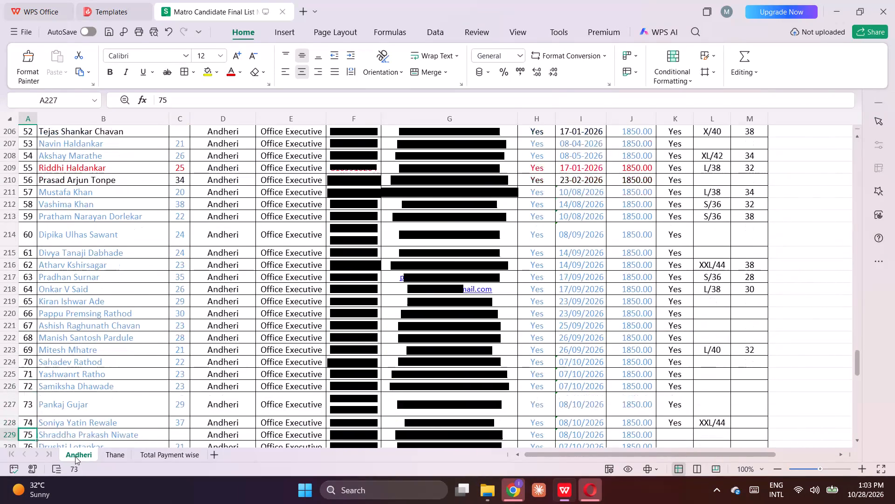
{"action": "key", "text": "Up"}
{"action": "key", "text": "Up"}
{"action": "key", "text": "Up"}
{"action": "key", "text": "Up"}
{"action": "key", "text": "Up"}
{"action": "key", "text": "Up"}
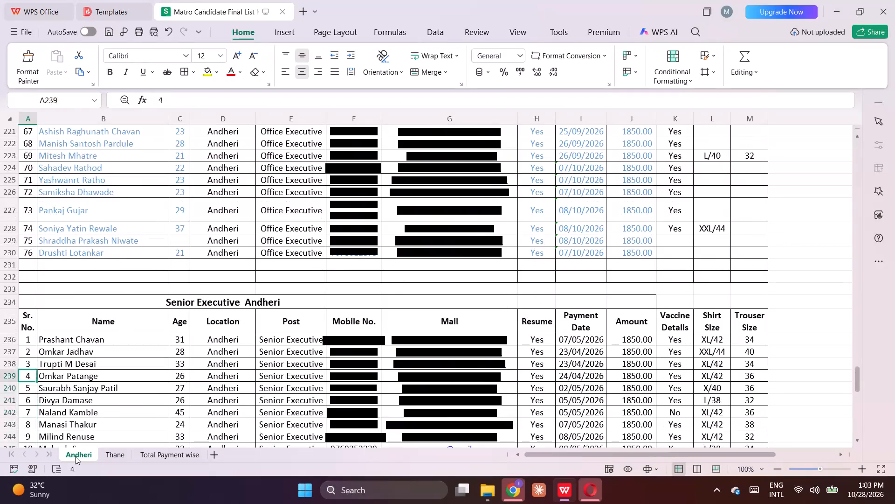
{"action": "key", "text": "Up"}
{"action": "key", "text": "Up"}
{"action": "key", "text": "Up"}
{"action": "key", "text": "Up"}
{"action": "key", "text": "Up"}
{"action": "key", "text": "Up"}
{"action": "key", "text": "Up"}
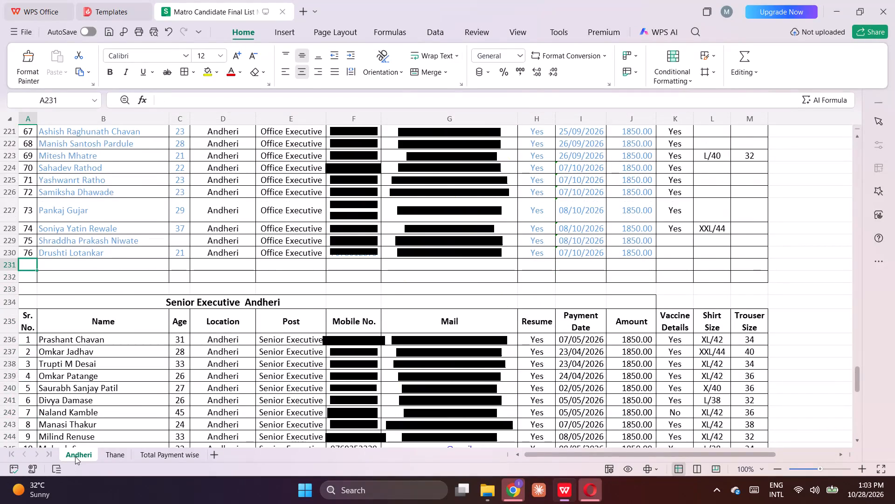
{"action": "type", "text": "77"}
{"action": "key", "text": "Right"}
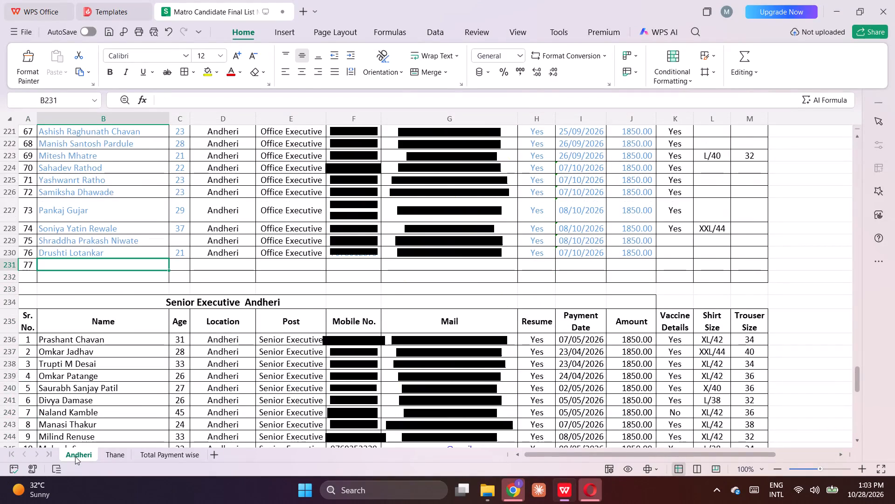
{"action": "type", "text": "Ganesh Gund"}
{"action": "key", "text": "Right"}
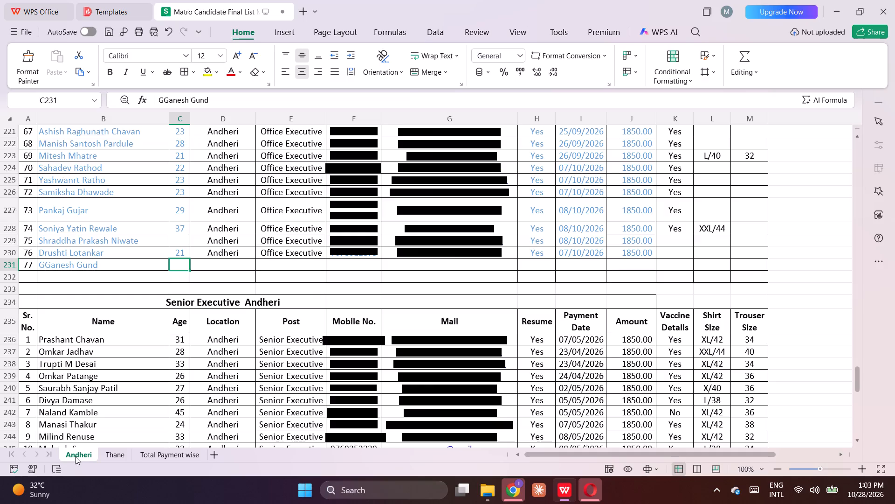
Fill entry 77's location as Andheri and post as Office Executive by copying down from the entry above, leaving the age blank.
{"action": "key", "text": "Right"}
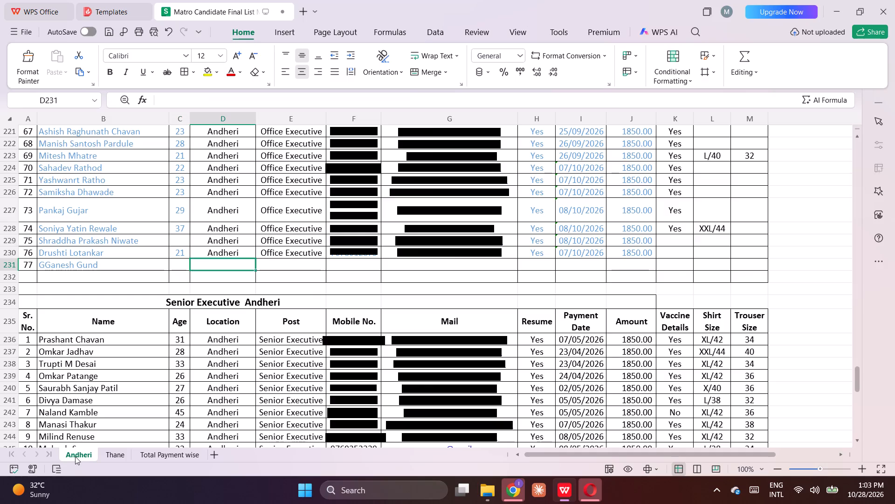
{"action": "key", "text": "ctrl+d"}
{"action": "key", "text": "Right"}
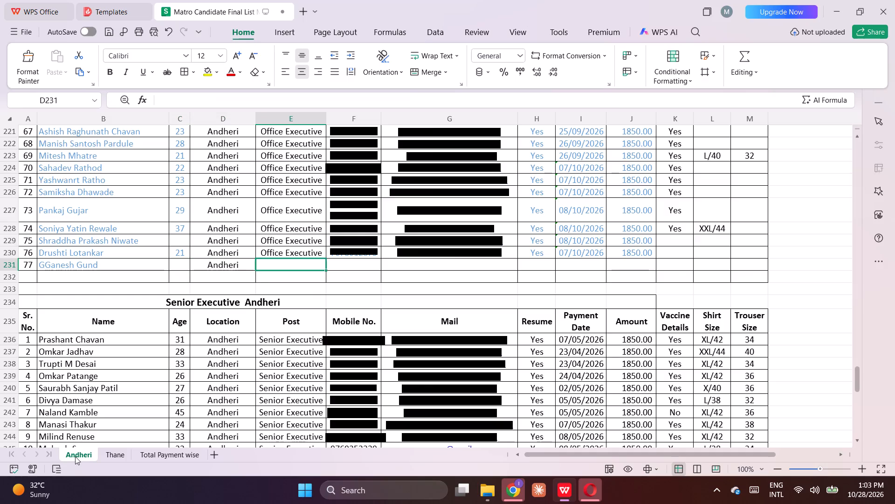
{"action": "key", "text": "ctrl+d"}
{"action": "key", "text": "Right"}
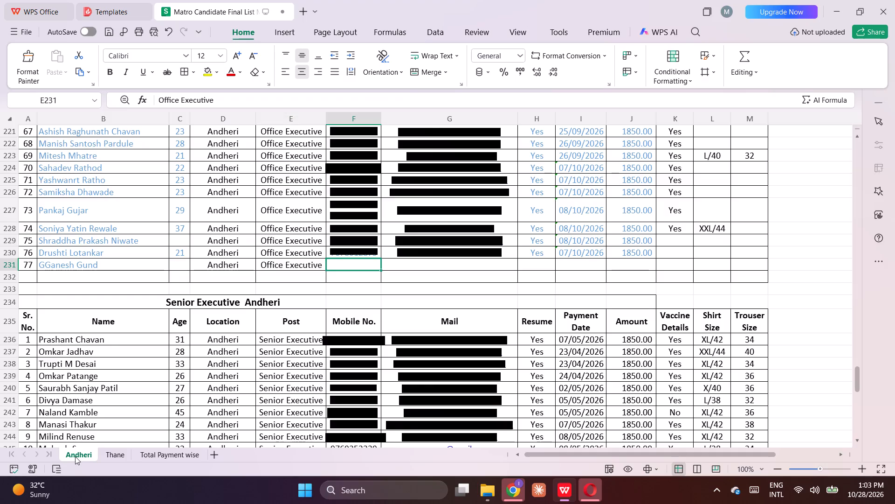
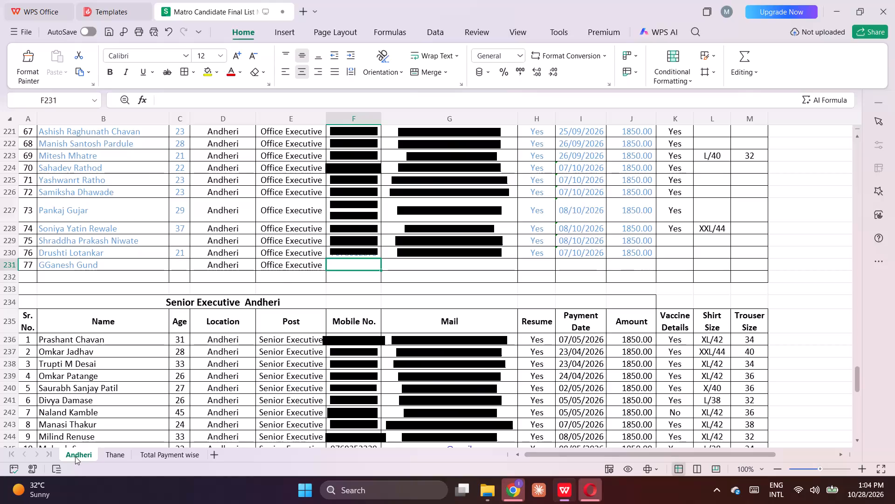
Correct the first name in entry 77 of the Andheri Office Executive list to Ganesh by removing the extra leading G.
{"action": "key", "text": "Escape"}
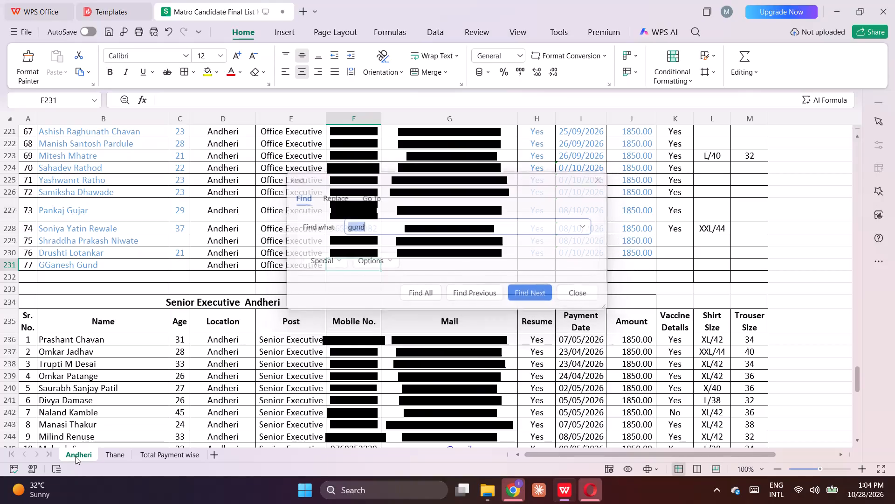
{"action": "key", "text": "Left"}
{"action": "key", "text": "Left"}
{"action": "key", "text": "Left"}
{"action": "key", "text": "Left"}
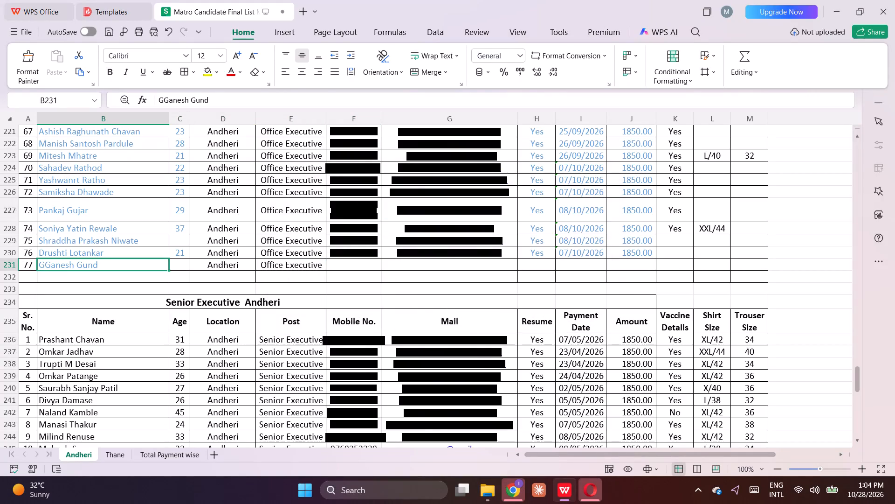
{"action": "double_click", "coordinate": [41, 263]}
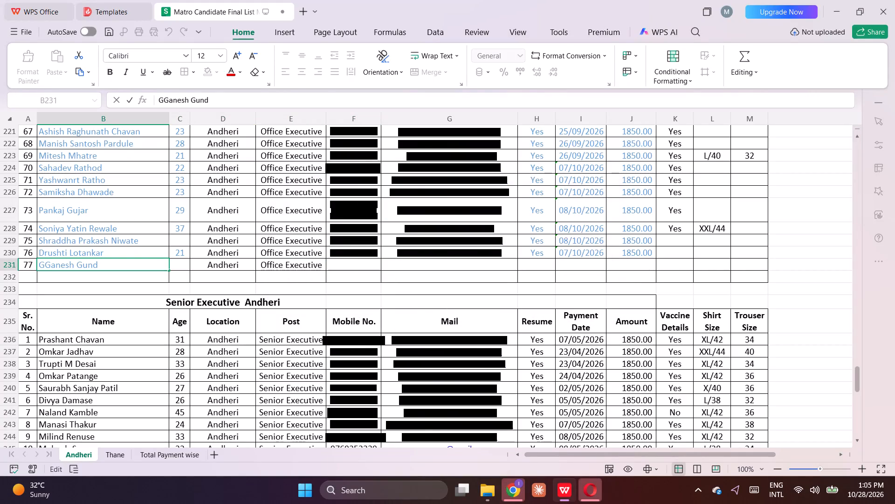
{"action": "key", "text": "Delete"}
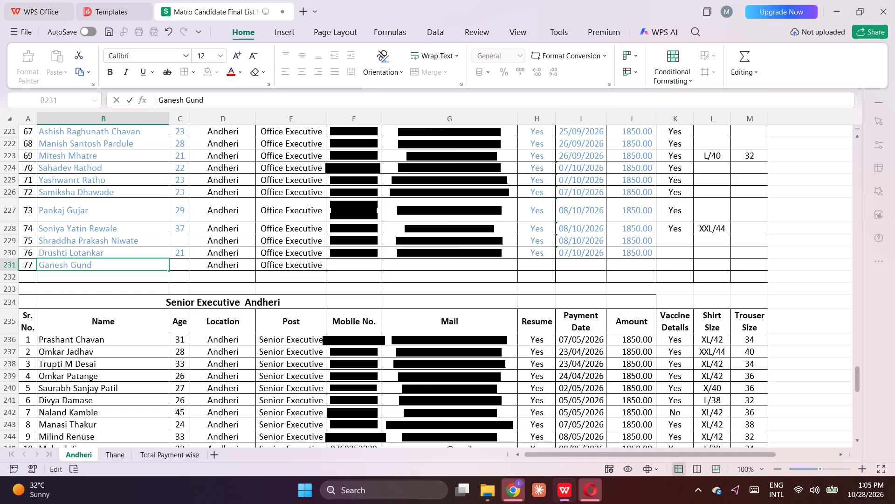
{"action": "key", "text": "Return"}
{"action": "key", "text": "Up"}
{"action": "key", "text": "Right"}
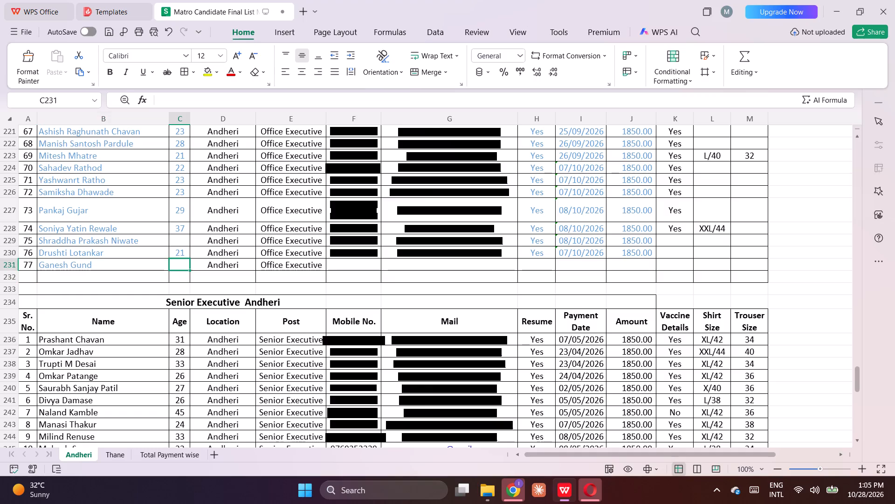
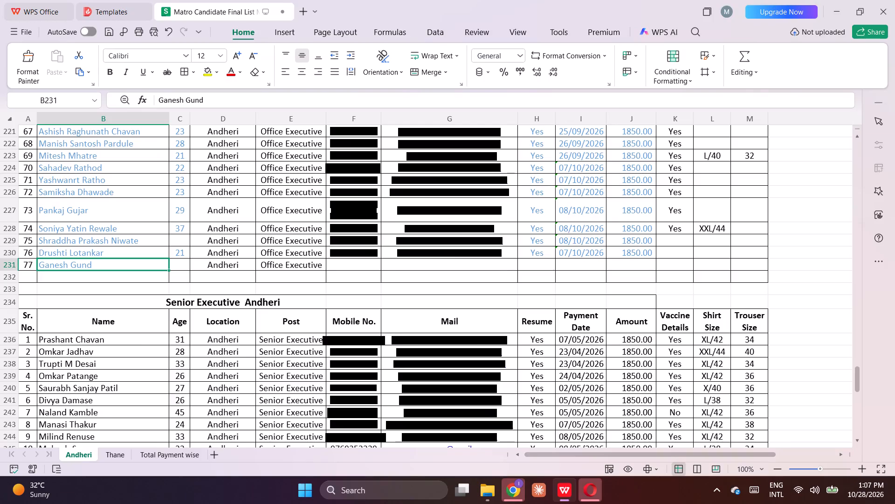
Enter the age 29 for entry 77 in the Andheri Office Executive list.
{"action": "key", "text": "Right"}
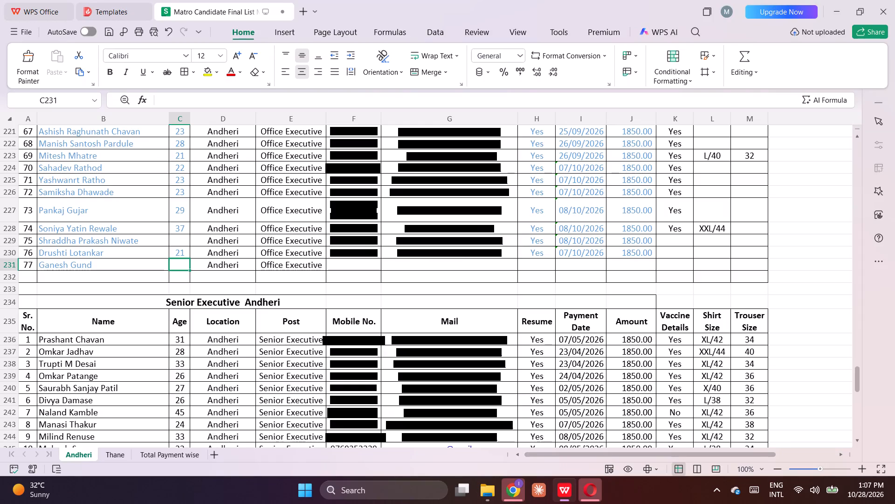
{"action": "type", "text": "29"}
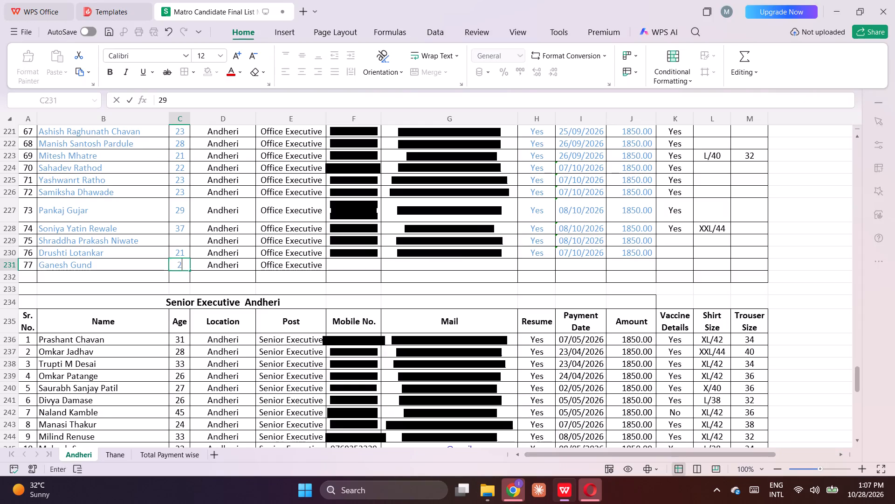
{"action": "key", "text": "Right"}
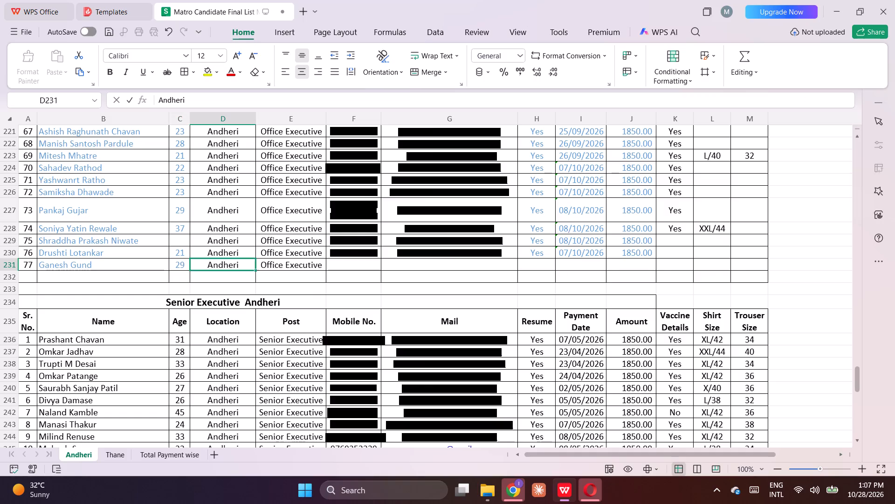
Enter the candidate's mobile number for entry 77 in the Andheri Office Executive list.
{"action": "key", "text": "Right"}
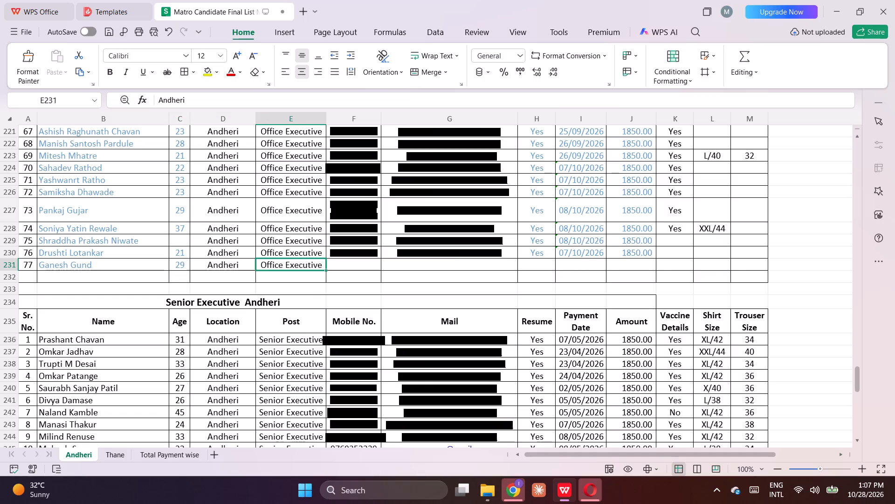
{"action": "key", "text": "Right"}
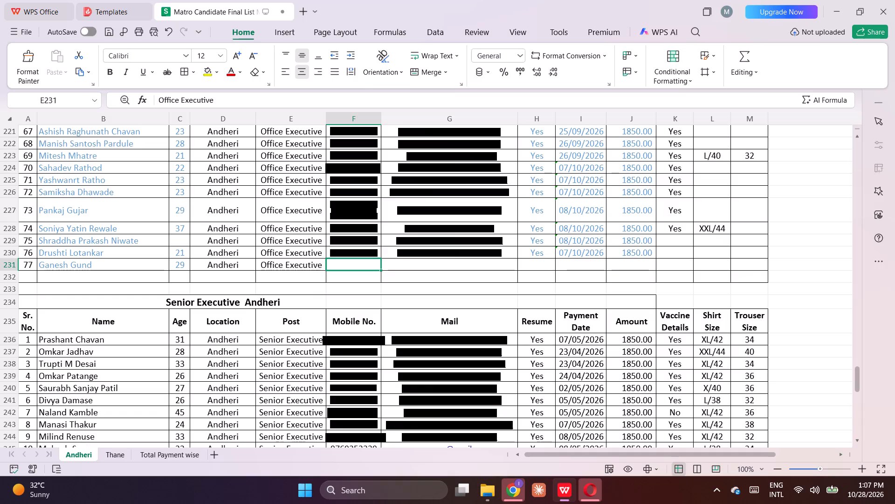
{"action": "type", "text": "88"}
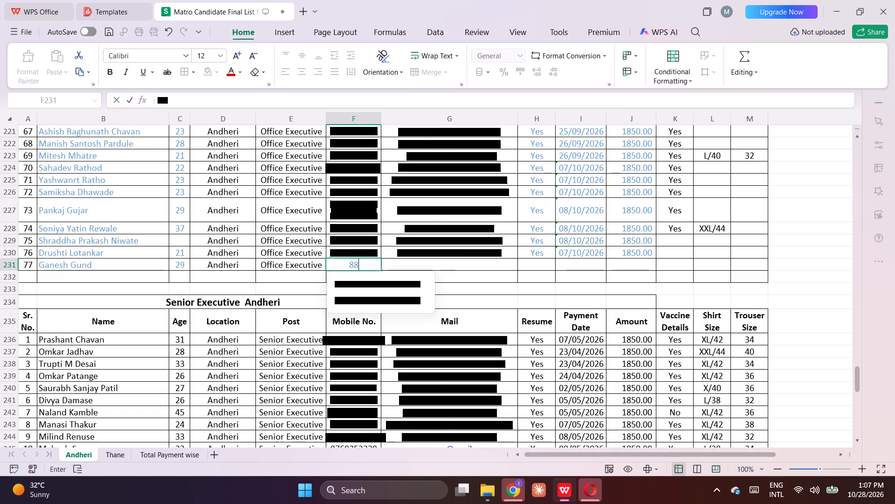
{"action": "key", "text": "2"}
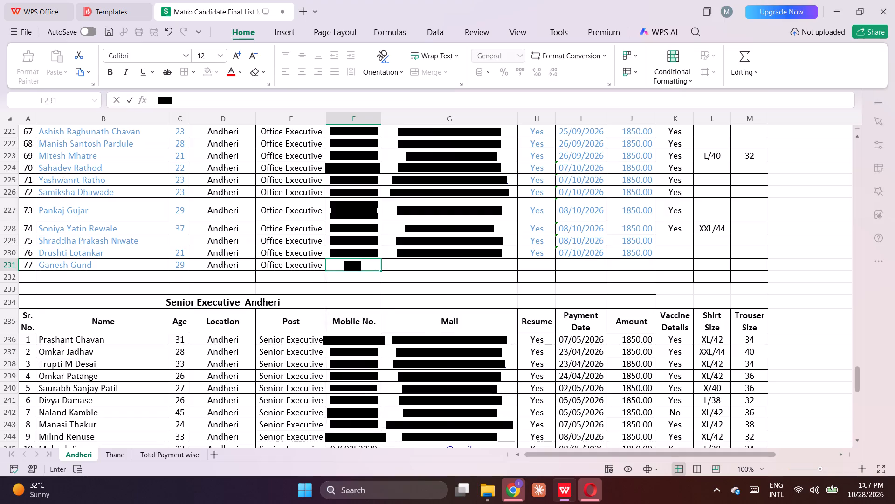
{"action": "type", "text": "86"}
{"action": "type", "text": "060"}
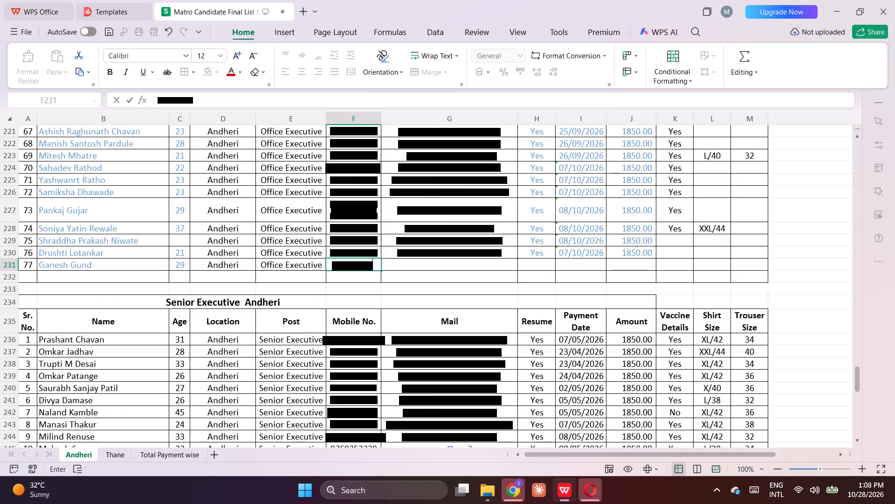
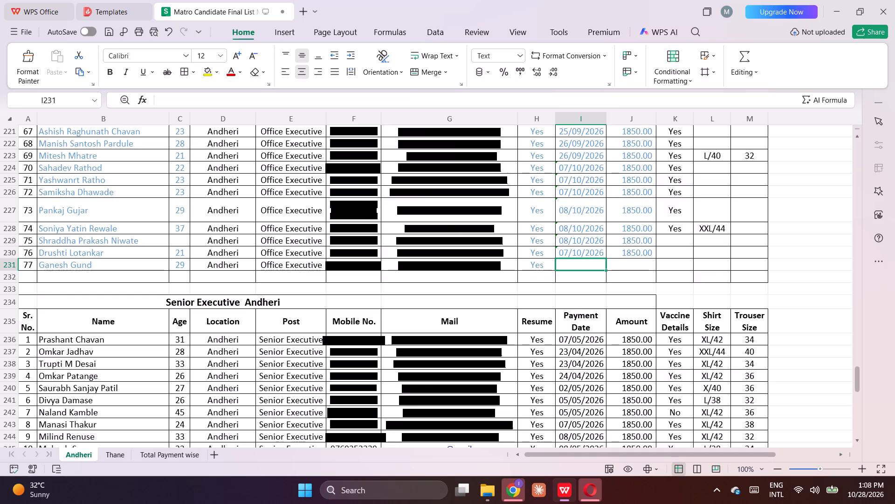
Fill entry 77's payment date in the Andheri Office Executive list as 07/10/2026 by copying down from the entry above.
{"action": "key", "text": "ctrl+d"}
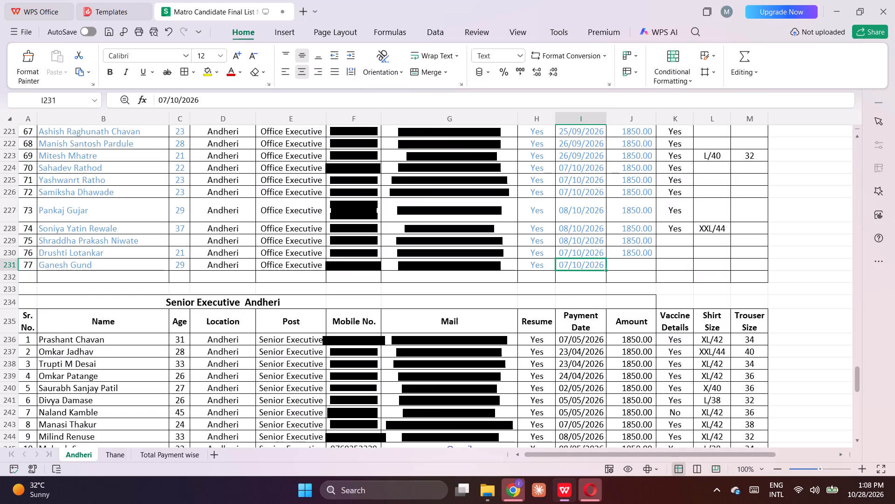
Set the payment date of entry 77 in the Andheri Office Executive list to 09/10/2026.
{"action": "double_click", "coordinate": [564, 267]}
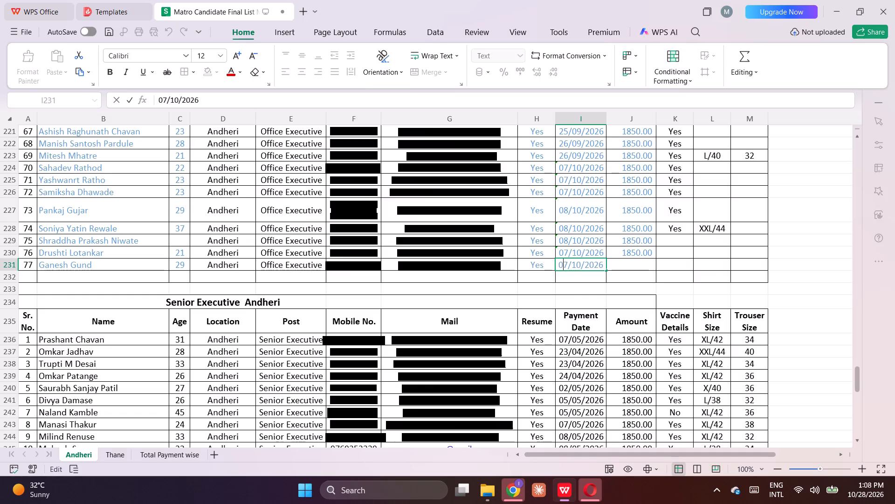
{"action": "key", "text": "Delete"}
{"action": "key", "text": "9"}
{"action": "key", "text": "Return"}
Fill entry 77's amount with 1850.00, copied from the entry above.
{"action": "key", "text": "Up"}
{"action": "key", "text": "Right"}
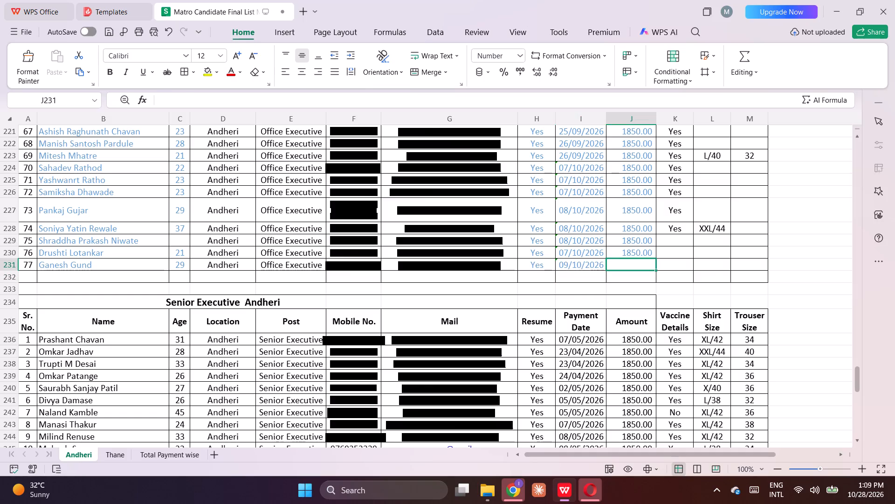
{"action": "key", "text": "ctrl+d"}
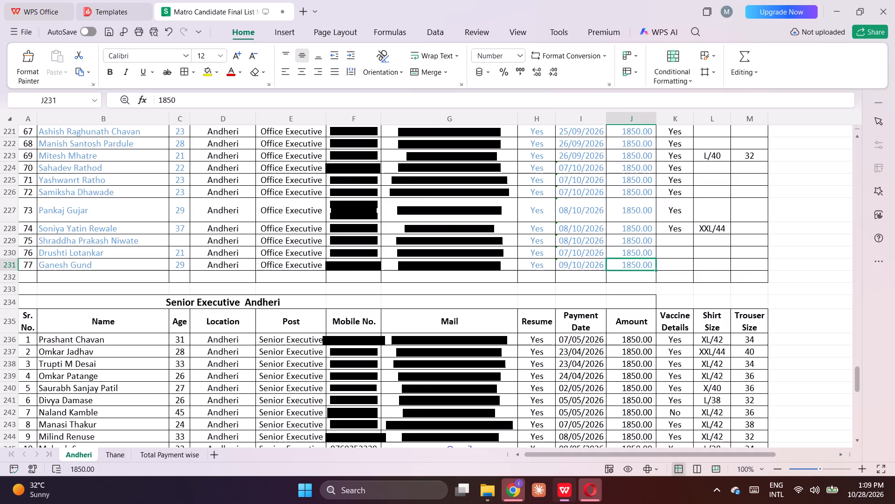
Enter Yes as the vaccine details for entries 77 and 75 in the Andheri Office Executive list.
{"action": "key", "text": "Right"}
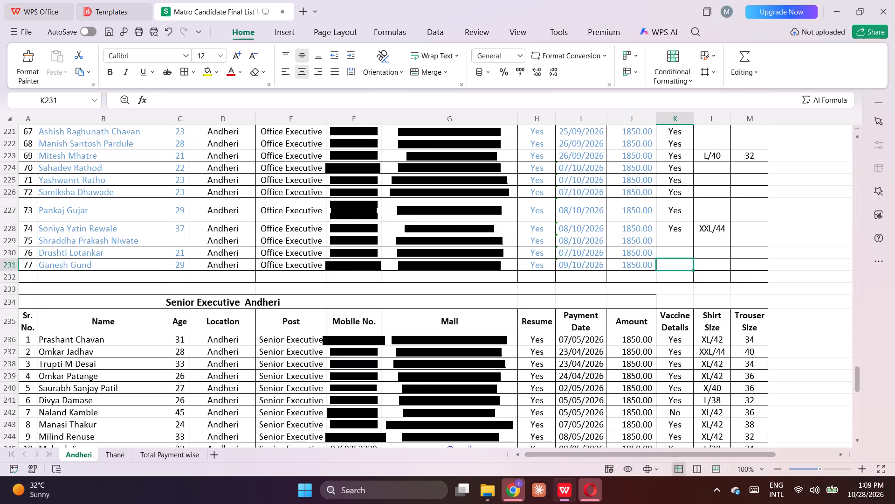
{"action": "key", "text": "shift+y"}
{"action": "key", "text": "Up"}
{"action": "key", "text": "Up"}
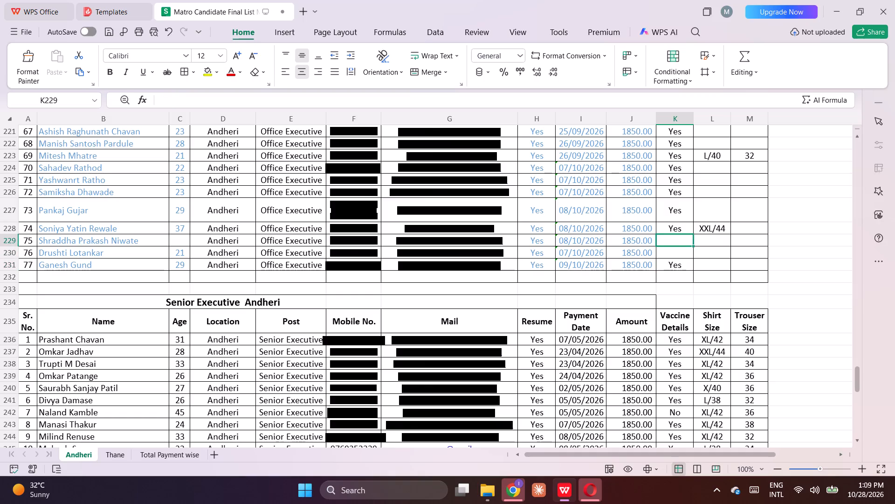
{"action": "key", "text": "ctrl+d"}
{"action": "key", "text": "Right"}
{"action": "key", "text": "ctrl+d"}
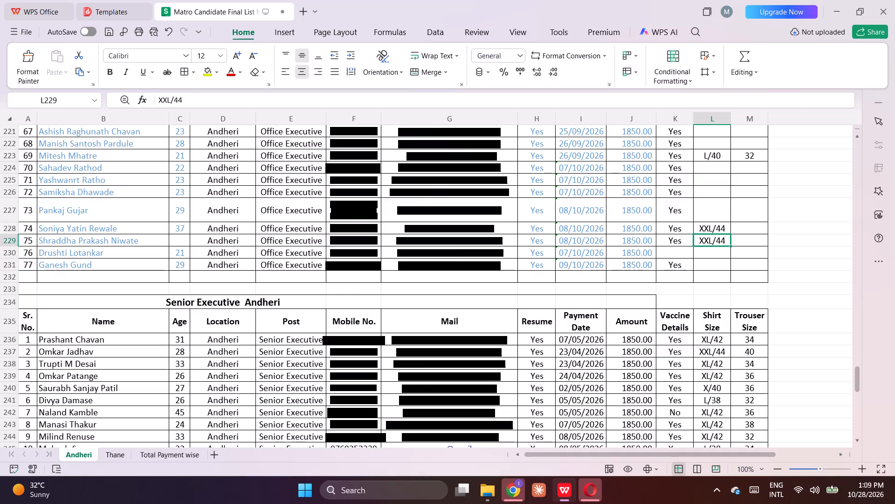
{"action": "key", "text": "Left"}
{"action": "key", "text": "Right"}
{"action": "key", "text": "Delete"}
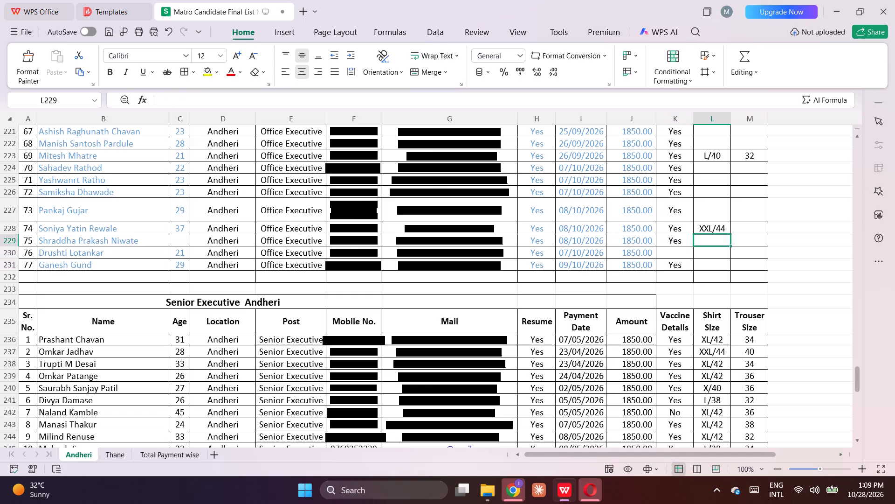
Fill the vaccine details of entry 76 with Yes, copied from the entry above.
{"action": "key", "text": "Left"}
{"action": "key", "text": "Down"}
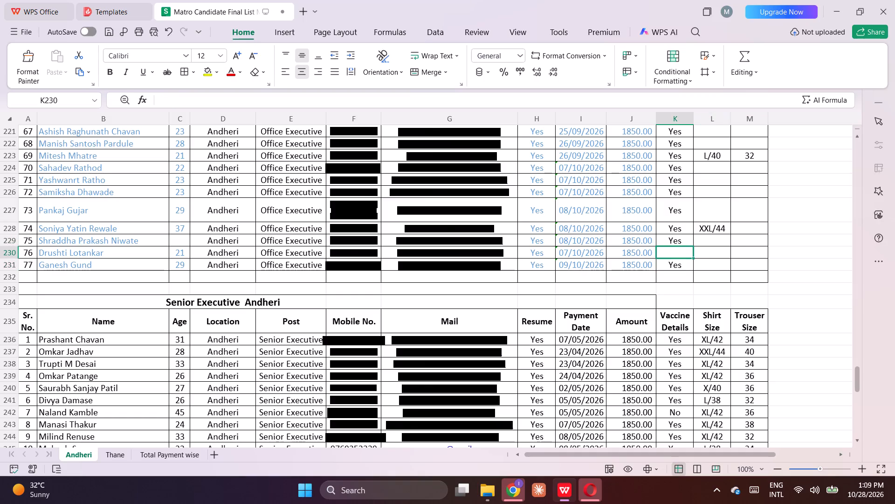
{"action": "key", "text": "ctrl+d"}
{"action": "key", "text": "Right"}
{"action": "key", "text": "Down"}
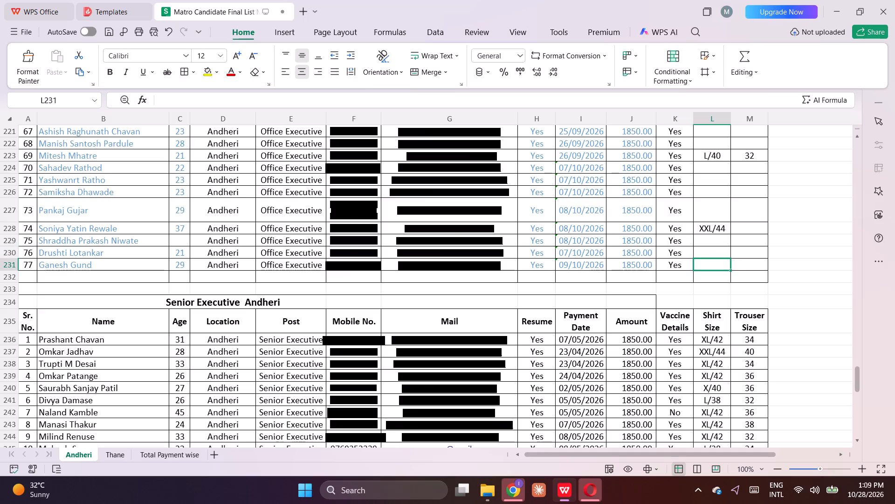
{"action": "key", "text": "Left"}
{"action": "key", "text": "Right"}
Search the Andheri sheet for "amrrita" and close the search.
{"action": "key", "text": "ctrl+f"}
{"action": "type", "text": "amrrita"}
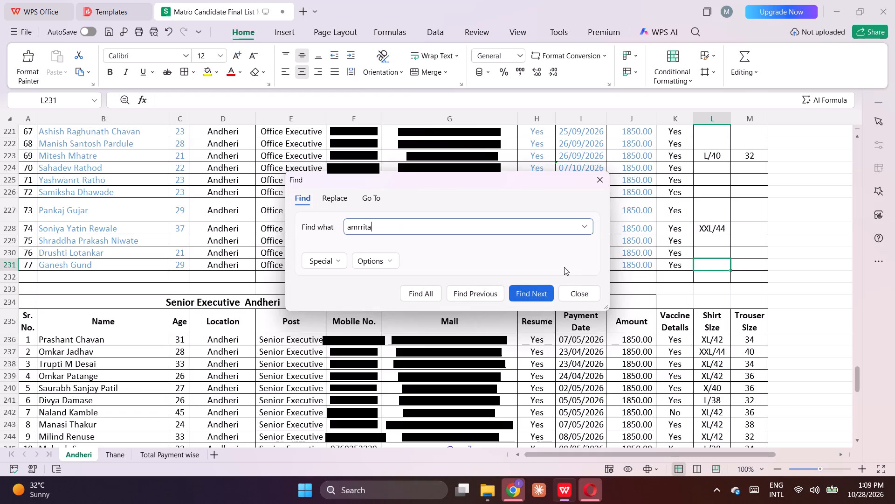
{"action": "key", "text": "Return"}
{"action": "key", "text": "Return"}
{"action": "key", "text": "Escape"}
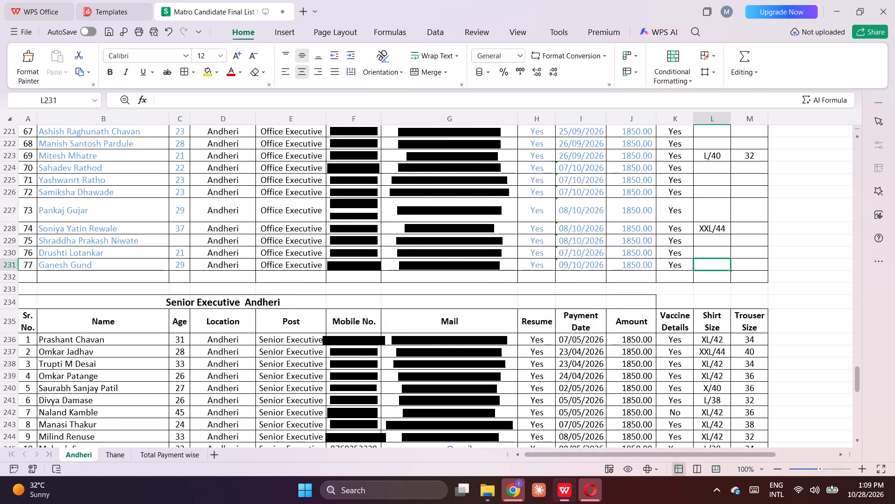
Go to the serial number cell of entry 77 and start a new search, clearing the previous search term.
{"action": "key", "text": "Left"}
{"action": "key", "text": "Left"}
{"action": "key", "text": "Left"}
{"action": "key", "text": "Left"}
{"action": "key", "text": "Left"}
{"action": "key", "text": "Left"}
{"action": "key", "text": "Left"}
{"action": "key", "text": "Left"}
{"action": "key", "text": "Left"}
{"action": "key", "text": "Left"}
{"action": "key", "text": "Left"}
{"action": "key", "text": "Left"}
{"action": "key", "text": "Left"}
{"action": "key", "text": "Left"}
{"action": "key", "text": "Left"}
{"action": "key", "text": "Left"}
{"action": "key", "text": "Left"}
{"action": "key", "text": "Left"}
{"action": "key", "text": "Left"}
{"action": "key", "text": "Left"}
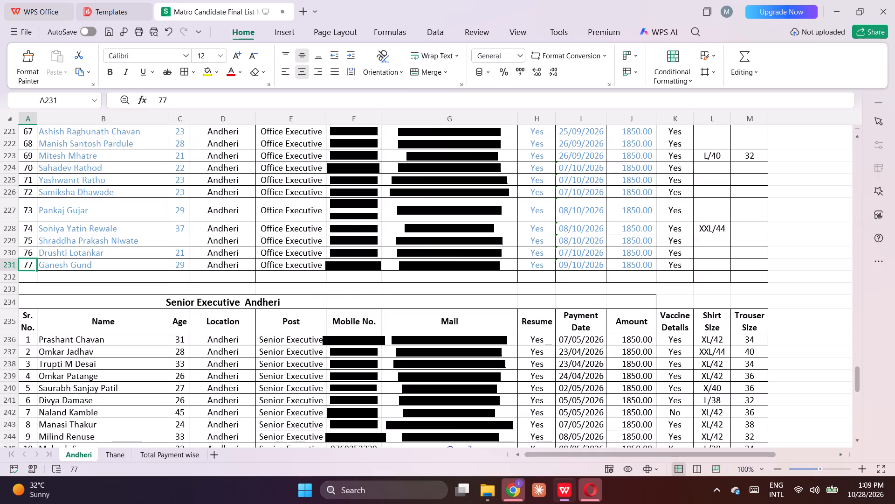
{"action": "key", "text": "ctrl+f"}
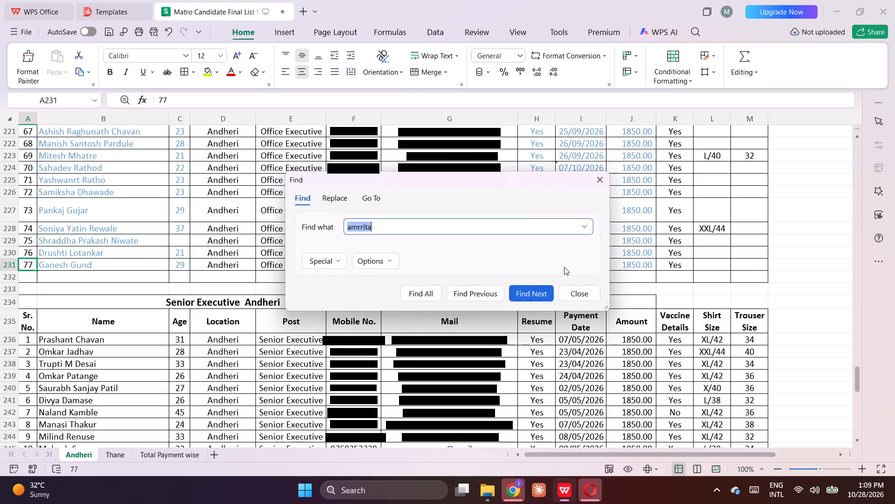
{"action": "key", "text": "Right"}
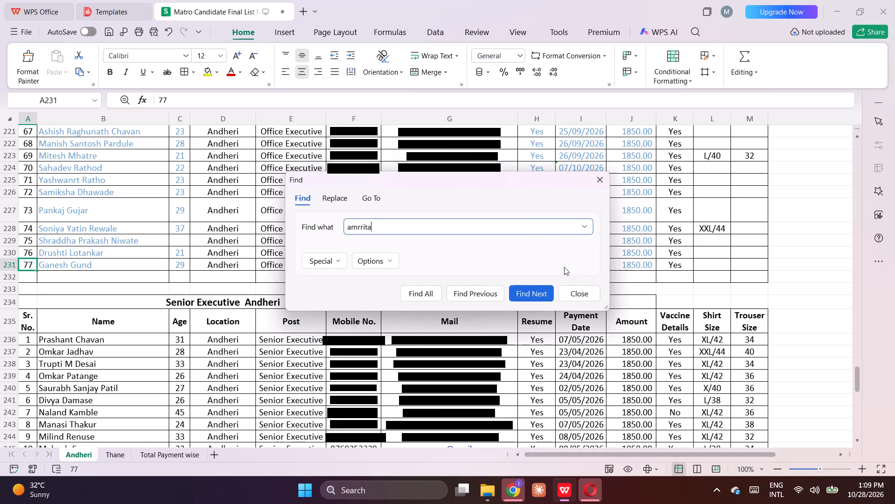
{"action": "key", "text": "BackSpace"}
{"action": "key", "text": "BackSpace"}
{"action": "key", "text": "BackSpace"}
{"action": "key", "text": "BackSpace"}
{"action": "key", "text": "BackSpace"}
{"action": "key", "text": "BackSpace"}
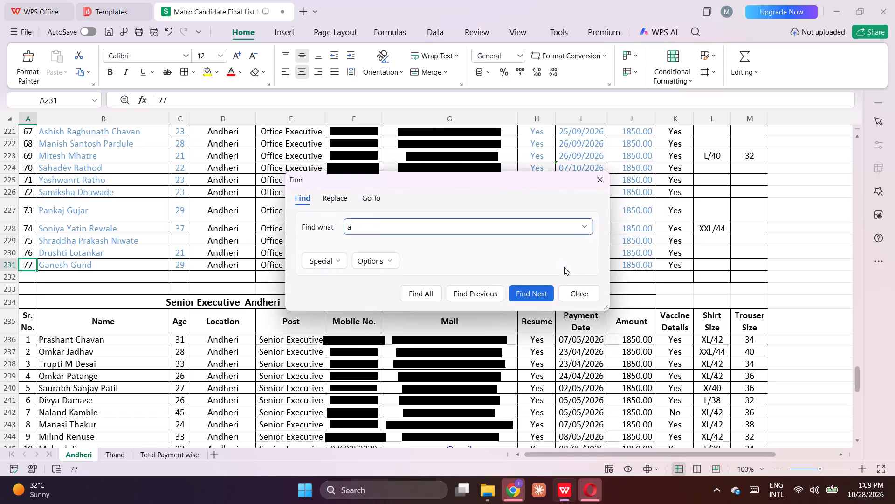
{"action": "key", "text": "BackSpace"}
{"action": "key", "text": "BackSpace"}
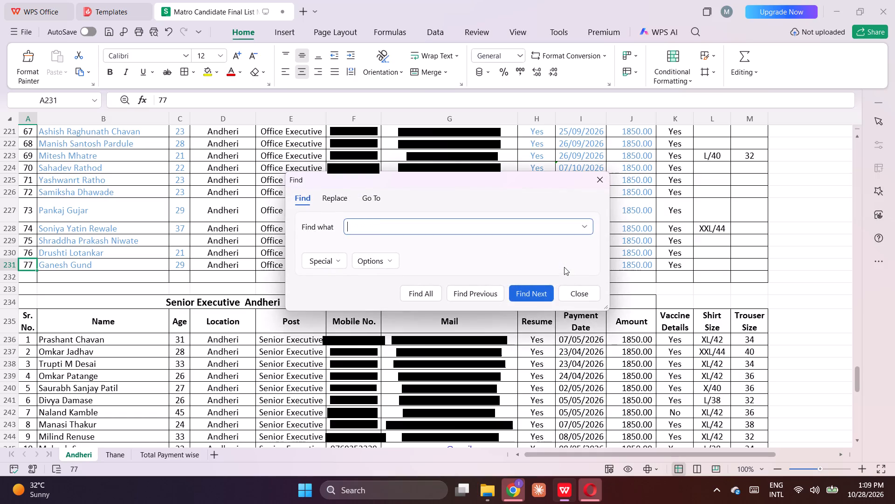
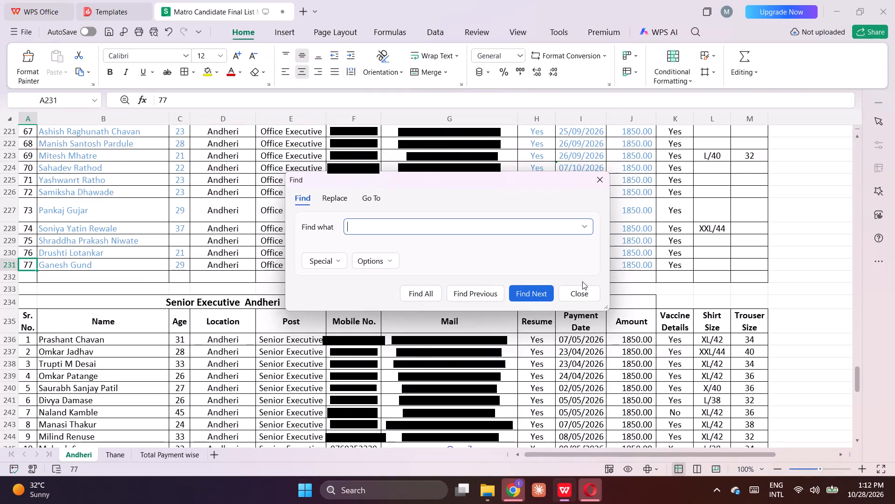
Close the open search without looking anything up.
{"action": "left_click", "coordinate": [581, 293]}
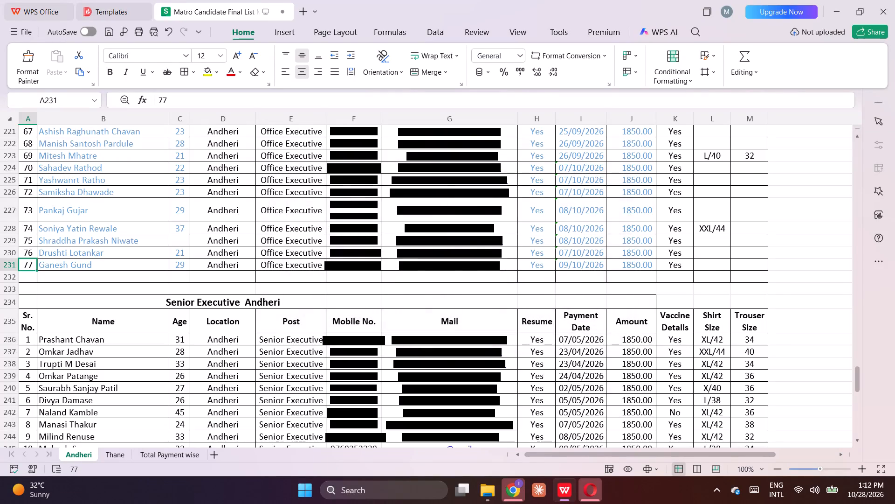
Insert 10 rows above blank row 232, directly below Office Executive entry 77, and go to cell A232.
{"action": "left_click", "coordinate": [9, 276]}
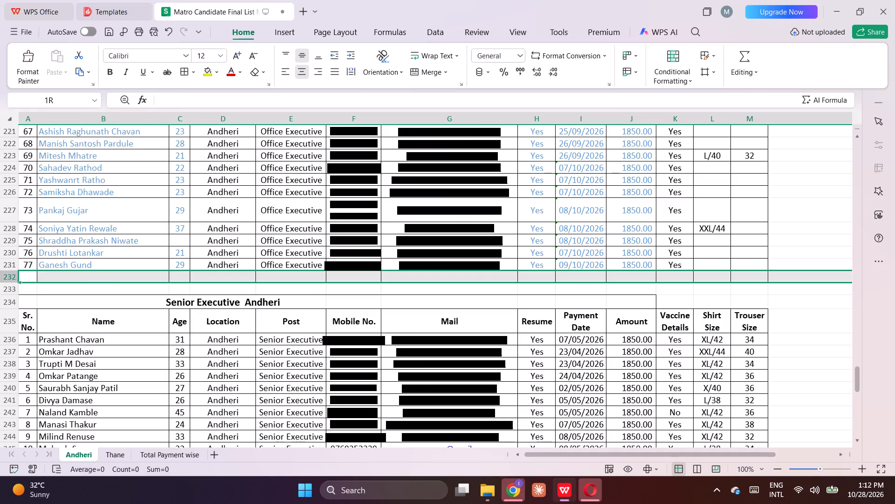
{"action": "right_click", "coordinate": [9, 276]}
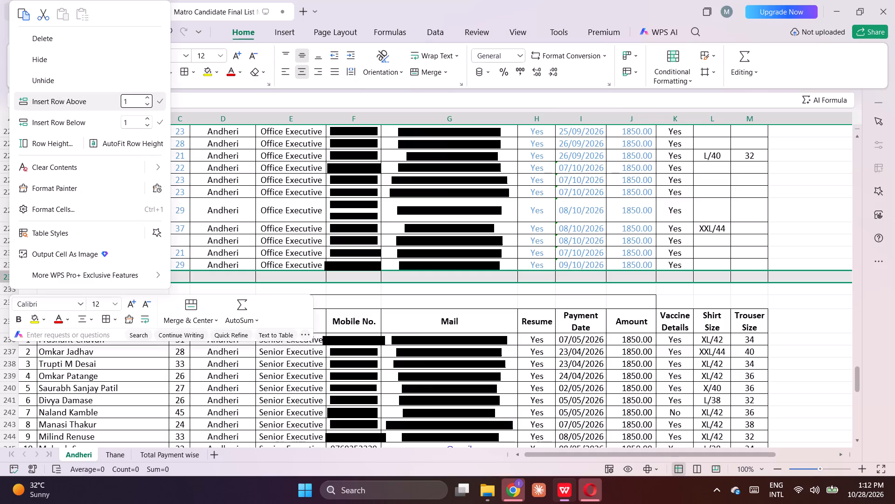
{"action": "triple_click", "coordinate": [149, 98]}
{"action": "triple_click", "coordinate": [149, 98]}
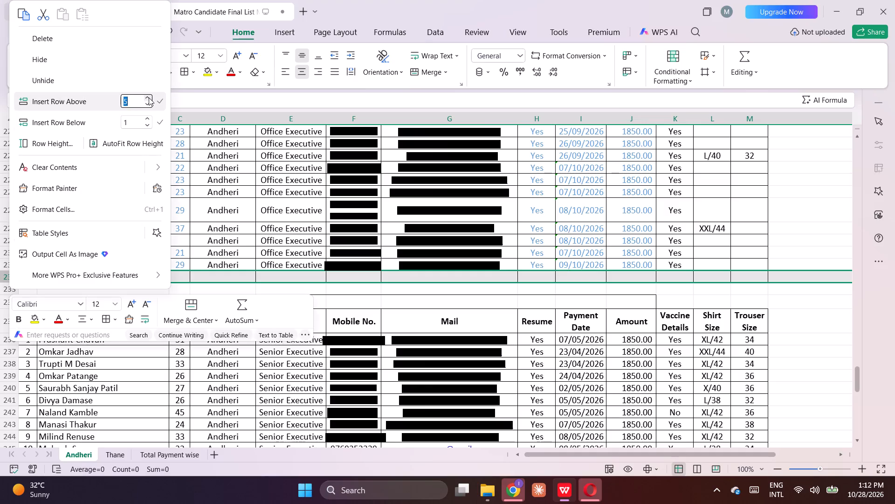
{"action": "triple_click", "coordinate": [149, 98]}
{"action": "key", "text": "Return"}
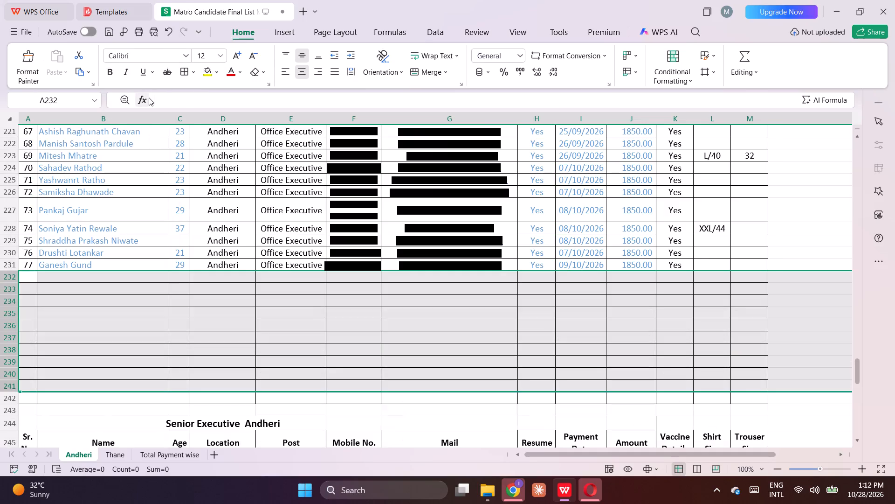
{"action": "key", "text": "Left"}
{"action": "key", "text": "Right"}
{"action": "key", "text": "Left"}
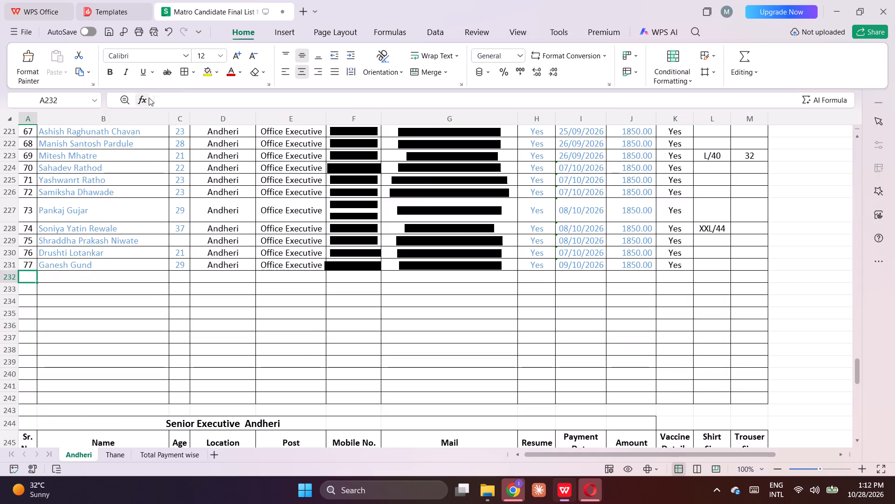
Save the candidate list workbook.
{"action": "key", "text": "ctrl+s"}
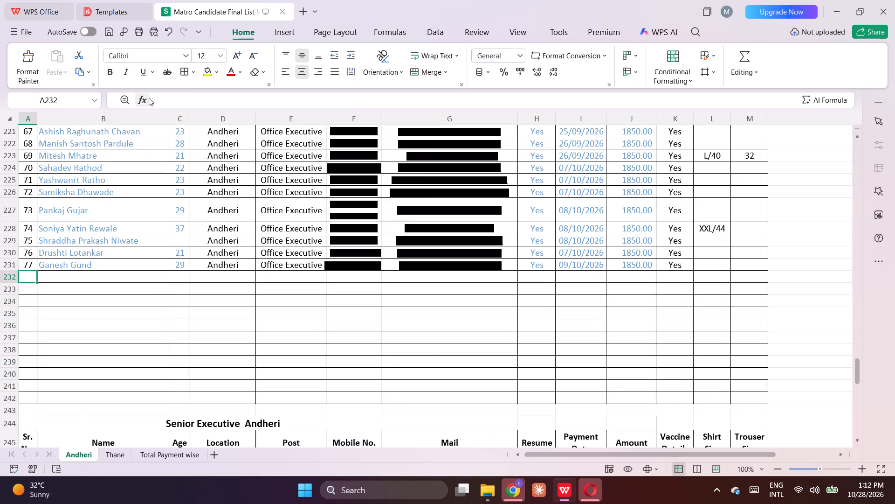
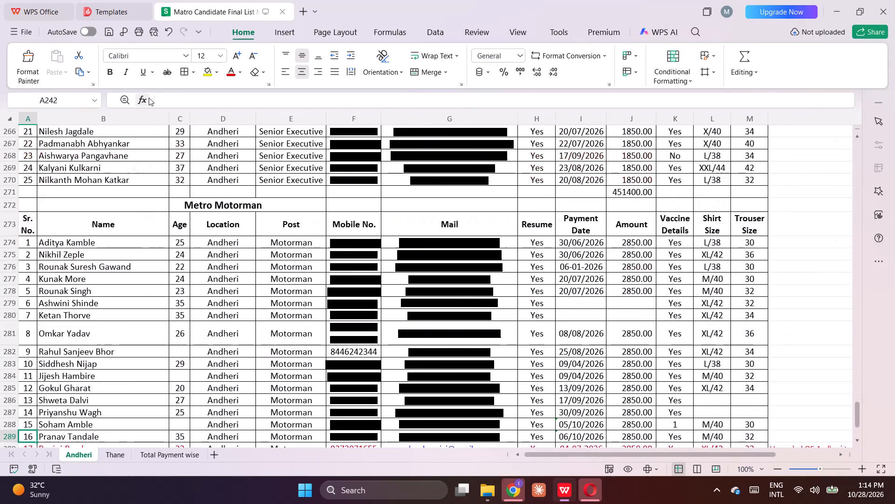
Start Metro Motorman entry 21 in blank row 294 of the Andheri sheet with its serial number and the candidate's name.
{"action": "key", "text": "Down"}
{"action": "key", "text": "Down"}
{"action": "key", "text": "Down"}
{"action": "key", "text": "Down"}
{"action": "key", "text": "Down"}
{"action": "key", "text": "Down"}
{"action": "key", "text": "Down"}
{"action": "key", "text": "Down"}
{"action": "key", "text": "Down"}
{"action": "key", "text": "Down"}
{"action": "key", "text": "Down"}
{"action": "key", "text": "Down"}
{"action": "key", "text": "Down"}
{"action": "key", "text": "Down"}
{"action": "key", "text": "Down"}
{"action": "key", "text": "Down"}
{"action": "key", "text": "Down"}
{"action": "key", "text": "Down"}
{"action": "key", "text": "Down"}
{"action": "key", "text": "Down"}
{"action": "key", "text": "Up"}
{"action": "key", "text": "Up"}
{"action": "key", "text": "Up"}
{"action": "key", "text": "Up"}
{"action": "key", "text": "Up"}
{"action": "key", "text": "Up"}
{"action": "key", "text": "Up"}
{"action": "key", "text": "Up"}
{"action": "key", "text": "Up"}
{"action": "key", "text": "Up"}
{"action": "key", "text": "Up"}
{"action": "key", "text": "Up"}
{"action": "key", "text": "Up"}
{"action": "key", "text": "Up"}
{"action": "key", "text": "Up"}
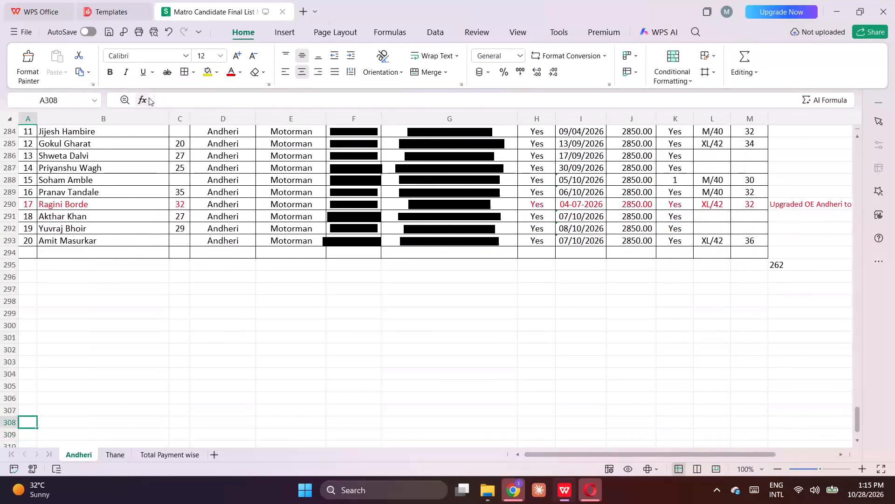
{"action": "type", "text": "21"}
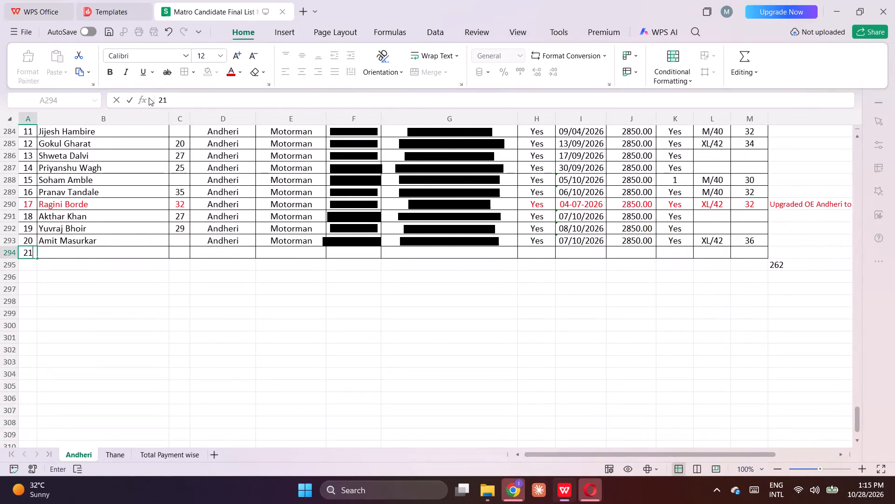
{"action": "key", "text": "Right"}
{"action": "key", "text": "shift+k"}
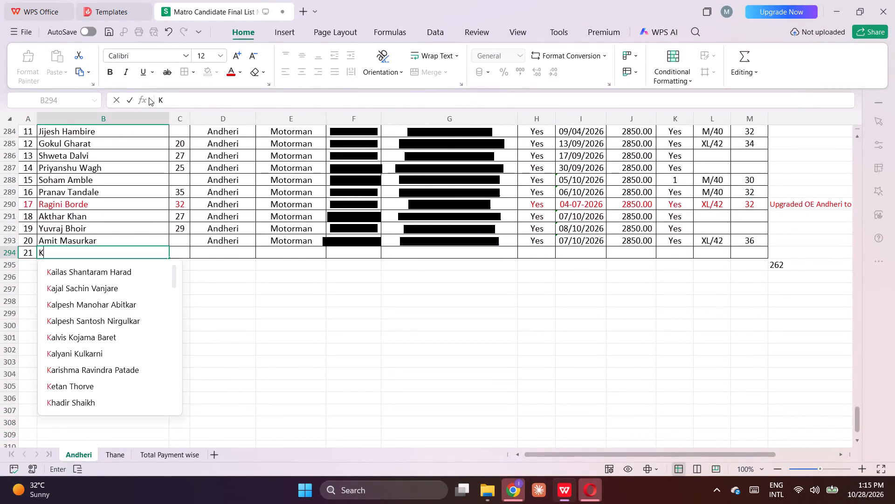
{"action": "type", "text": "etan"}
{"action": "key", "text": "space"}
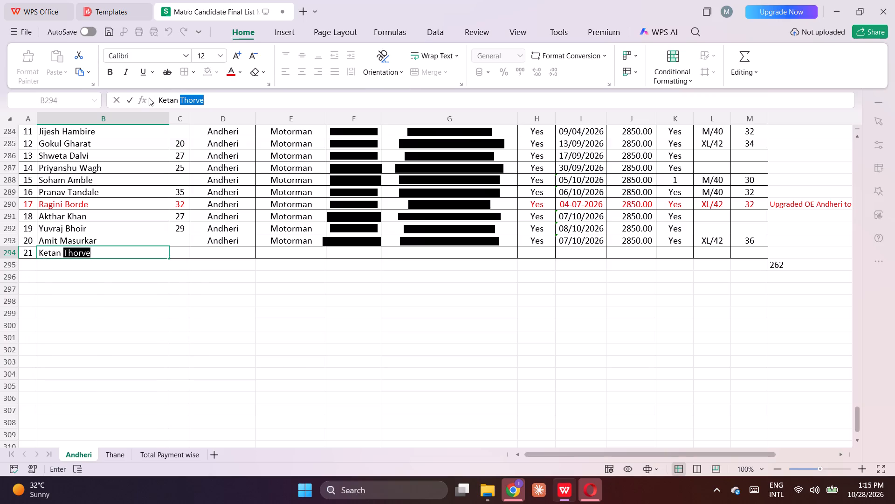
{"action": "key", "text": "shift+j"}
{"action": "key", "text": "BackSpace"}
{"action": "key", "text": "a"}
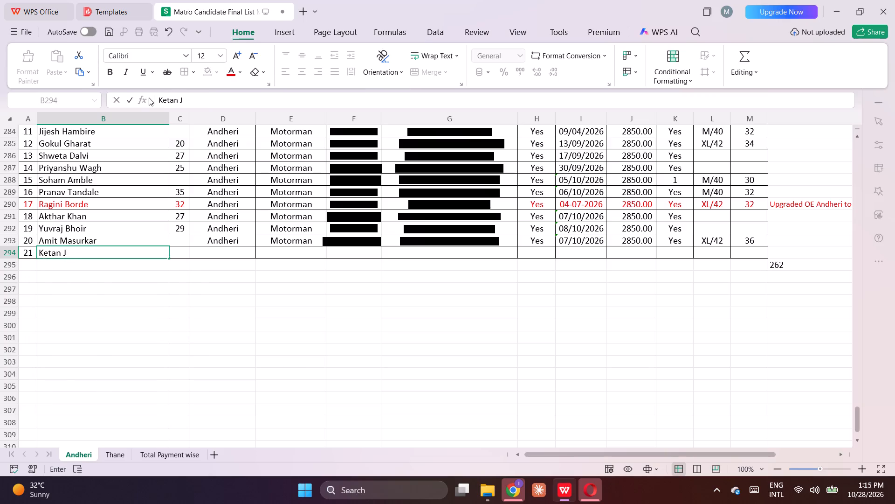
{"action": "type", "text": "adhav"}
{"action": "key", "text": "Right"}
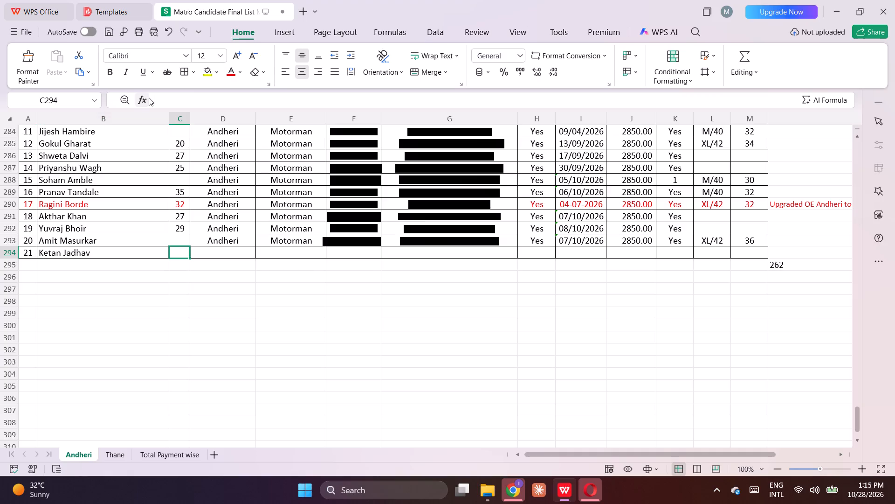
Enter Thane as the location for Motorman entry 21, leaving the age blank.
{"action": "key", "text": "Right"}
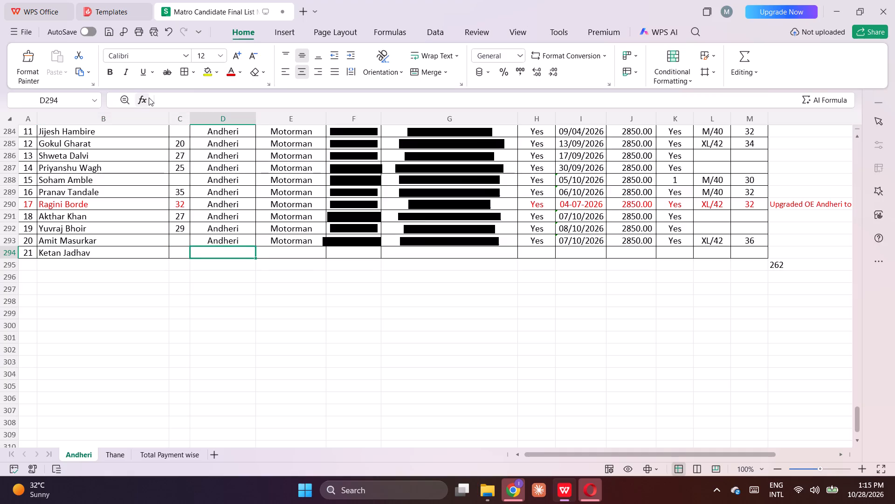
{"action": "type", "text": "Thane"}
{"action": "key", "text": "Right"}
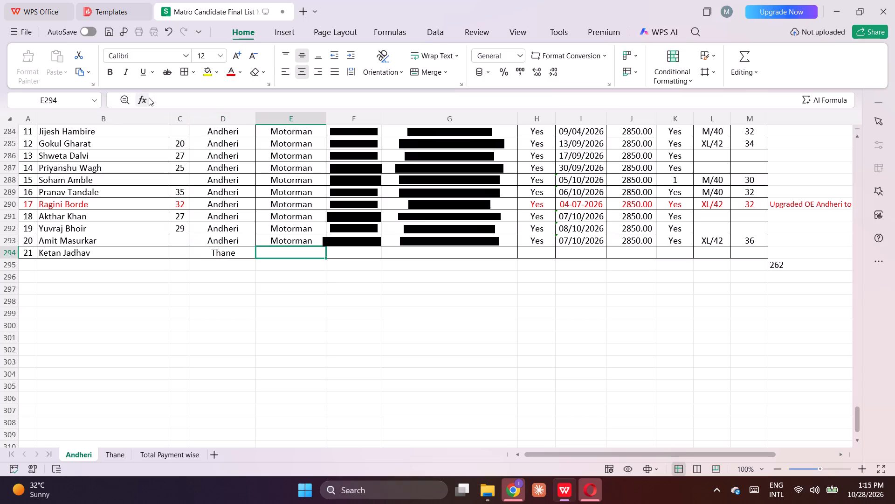
Fill the location Andheri and the post Motorman down from entry 20 into entry 21, and go to its mobile number cell.
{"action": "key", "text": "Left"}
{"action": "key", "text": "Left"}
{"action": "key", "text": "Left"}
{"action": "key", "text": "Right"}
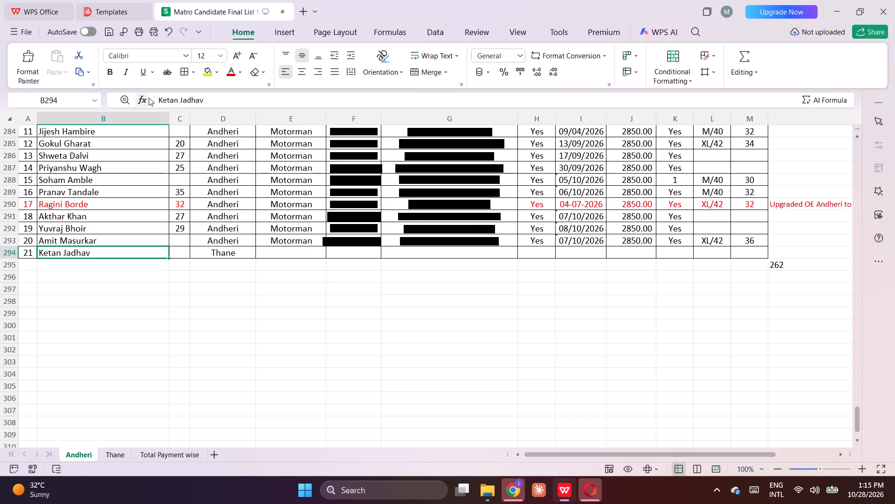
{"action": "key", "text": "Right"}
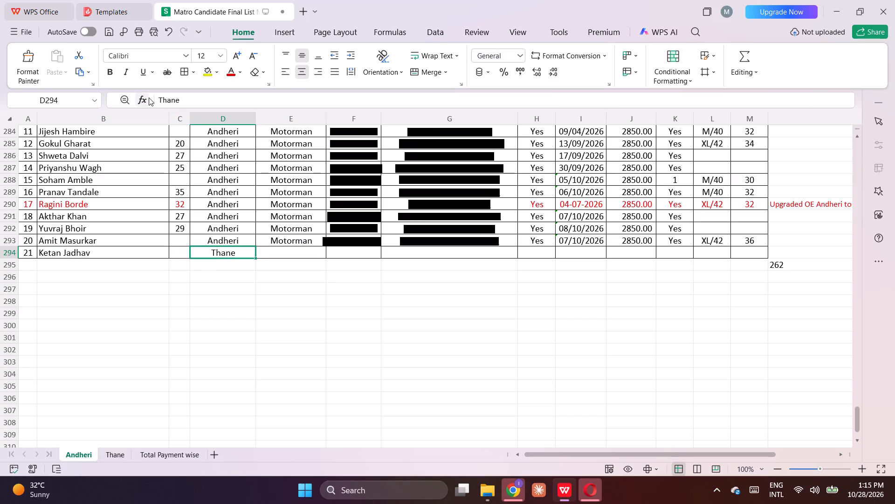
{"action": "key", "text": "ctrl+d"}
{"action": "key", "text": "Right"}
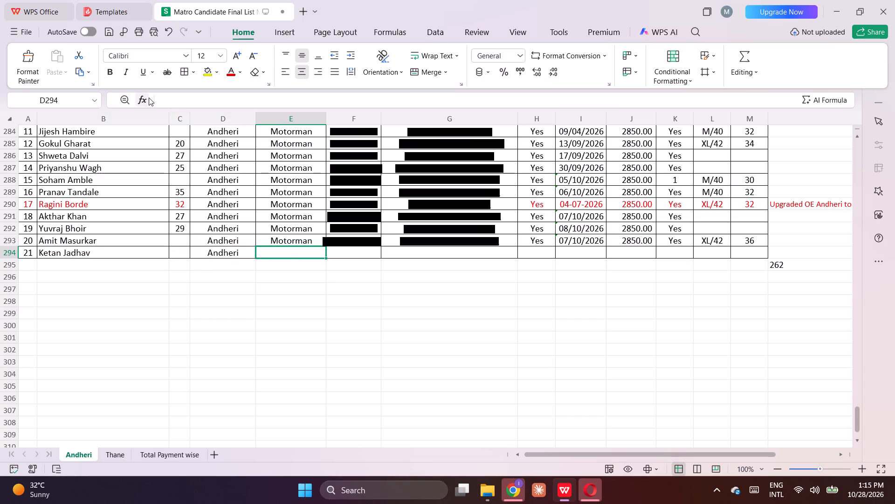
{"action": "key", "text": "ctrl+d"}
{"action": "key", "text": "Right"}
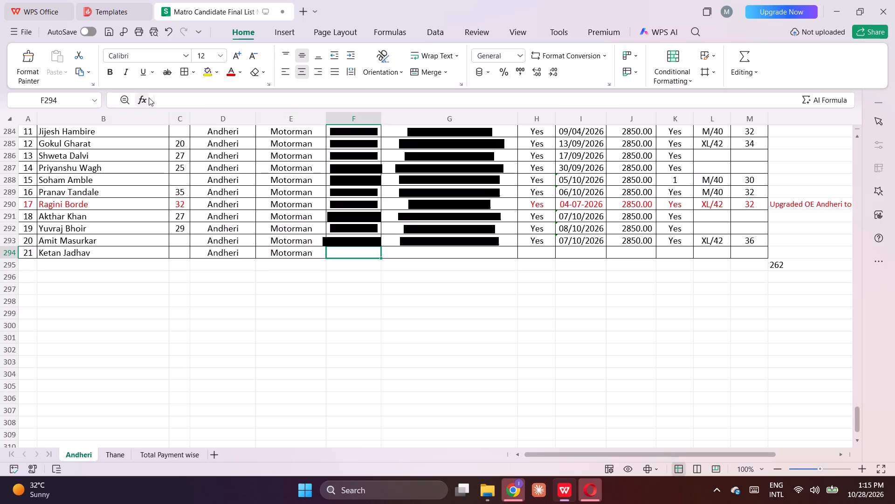
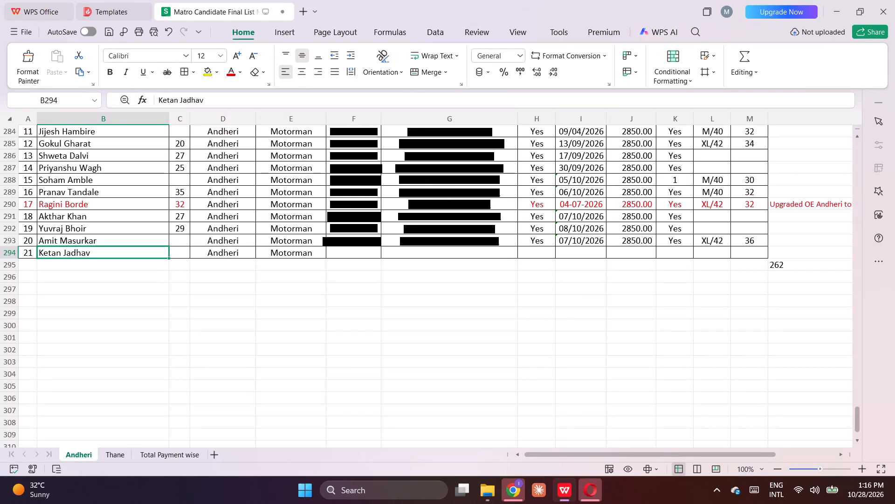
Enter 29 as the age for Motorman entry 21 in row 294, and go to its blank mobile number cell.
{"action": "key", "text": "Right"}
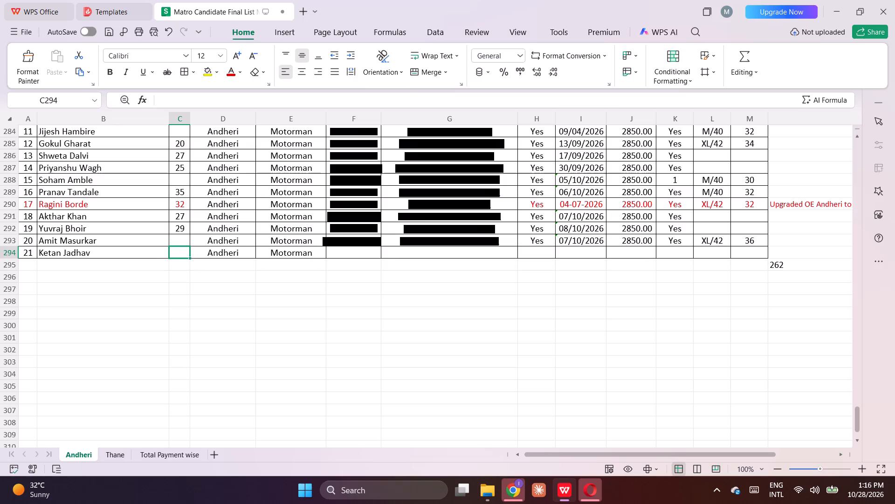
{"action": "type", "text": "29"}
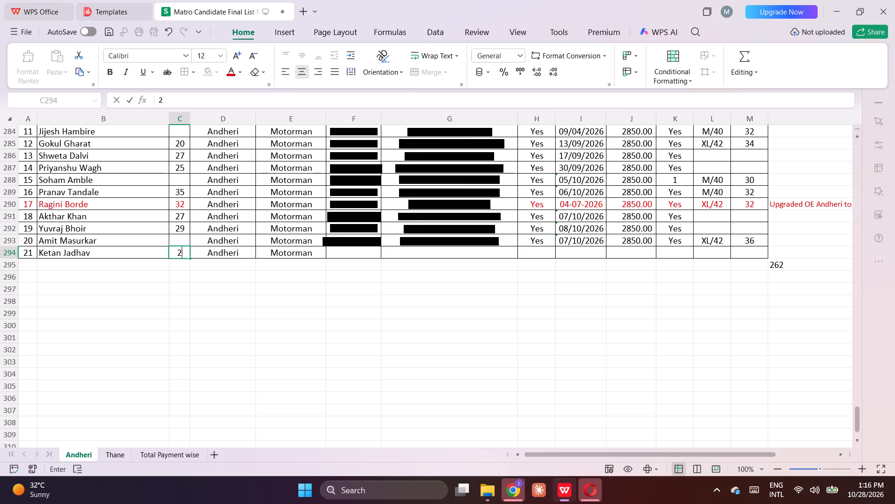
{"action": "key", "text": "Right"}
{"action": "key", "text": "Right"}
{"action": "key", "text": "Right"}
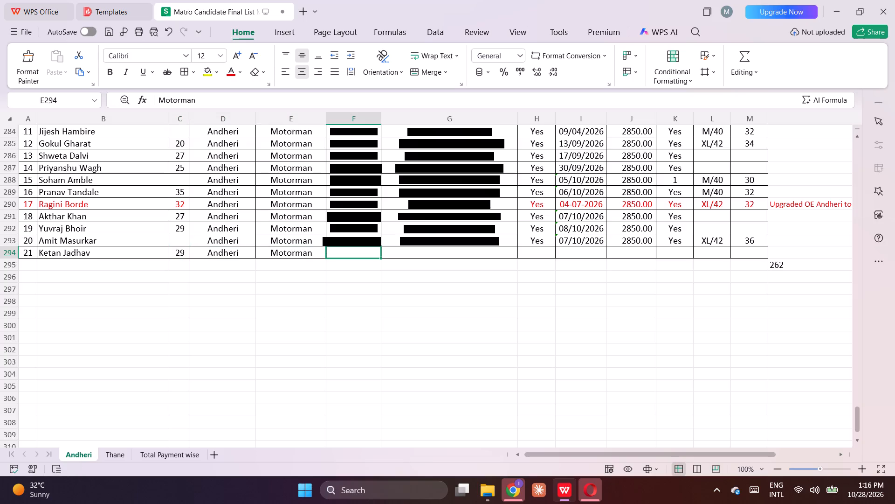
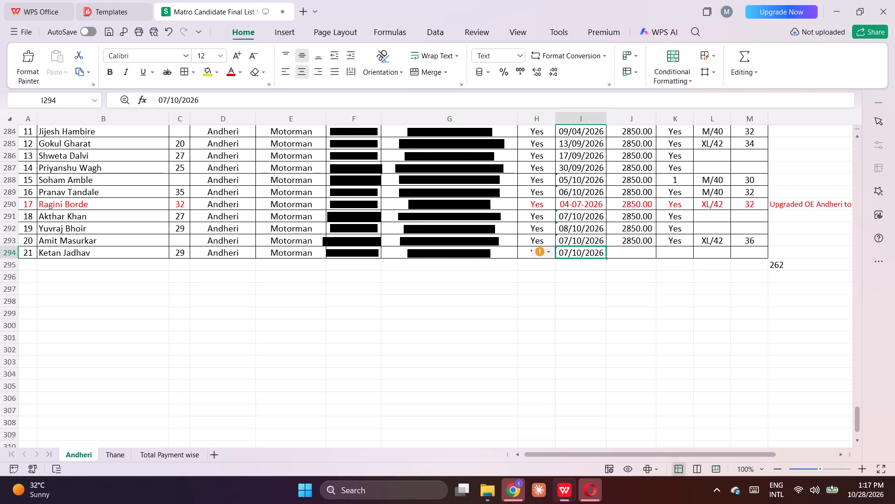
Set the column I date for Motorman entry 21 in row 294 to 10/10/2026.
{"action": "double_click", "coordinate": [569, 253]}
{"action": "key", "text": "BackSpace"}
{"action": "key", "text": "BackSpace"}
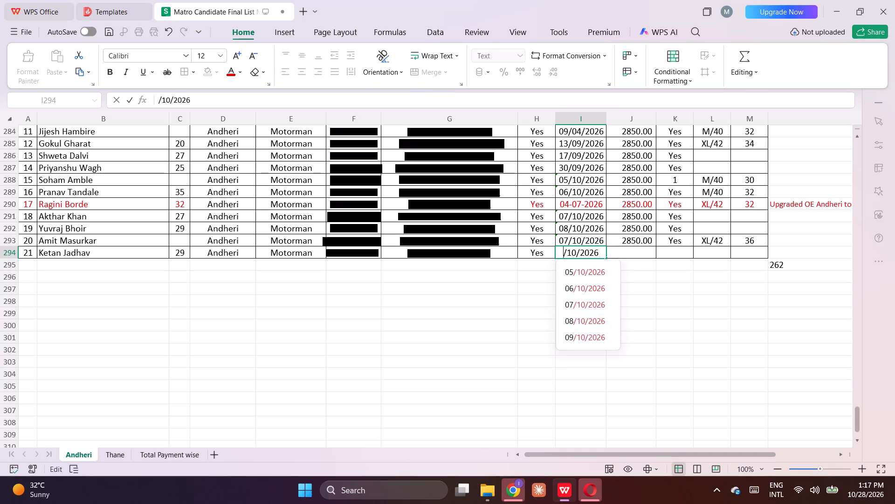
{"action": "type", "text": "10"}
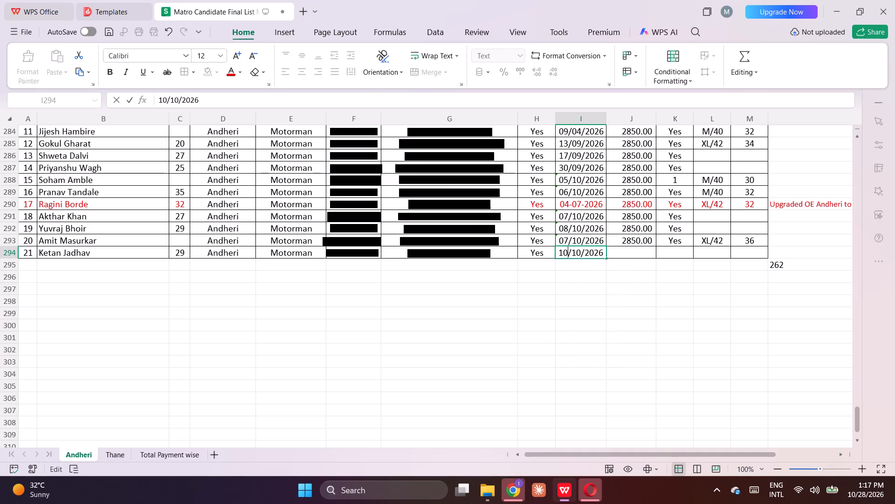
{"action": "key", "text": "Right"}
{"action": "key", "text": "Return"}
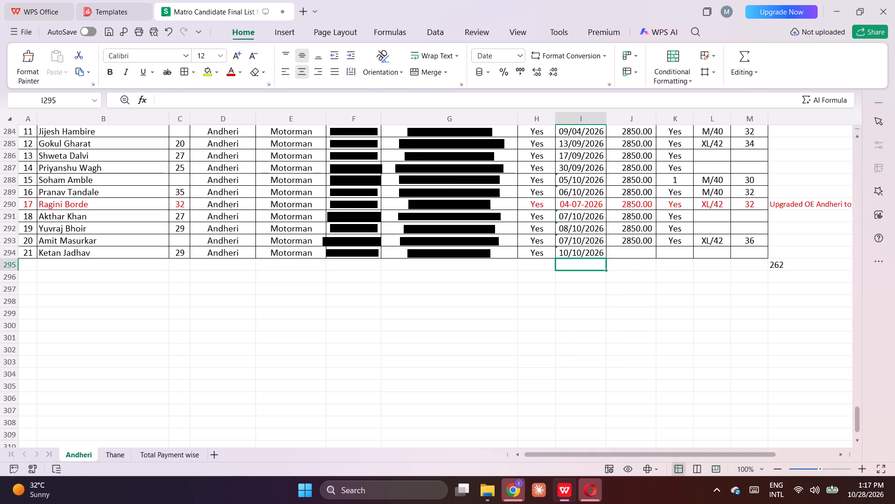
Fill 2850.00 and Yes from the row above into columns J and K of Motorman entry 21.
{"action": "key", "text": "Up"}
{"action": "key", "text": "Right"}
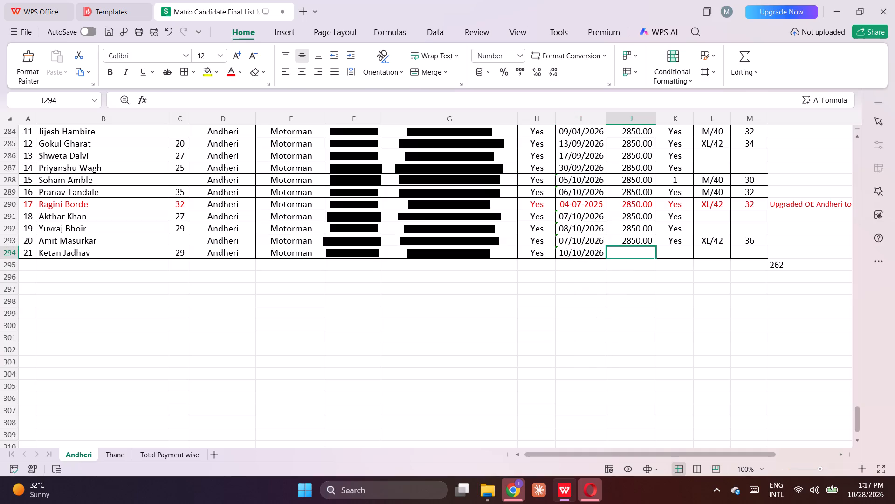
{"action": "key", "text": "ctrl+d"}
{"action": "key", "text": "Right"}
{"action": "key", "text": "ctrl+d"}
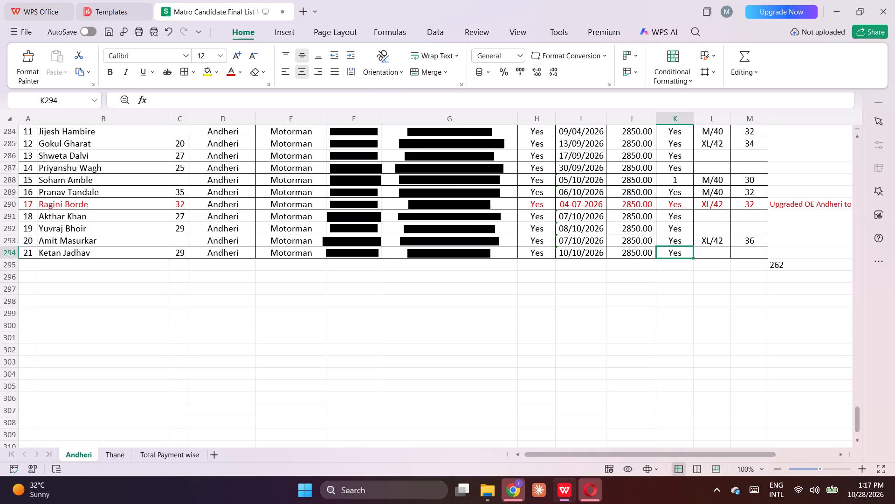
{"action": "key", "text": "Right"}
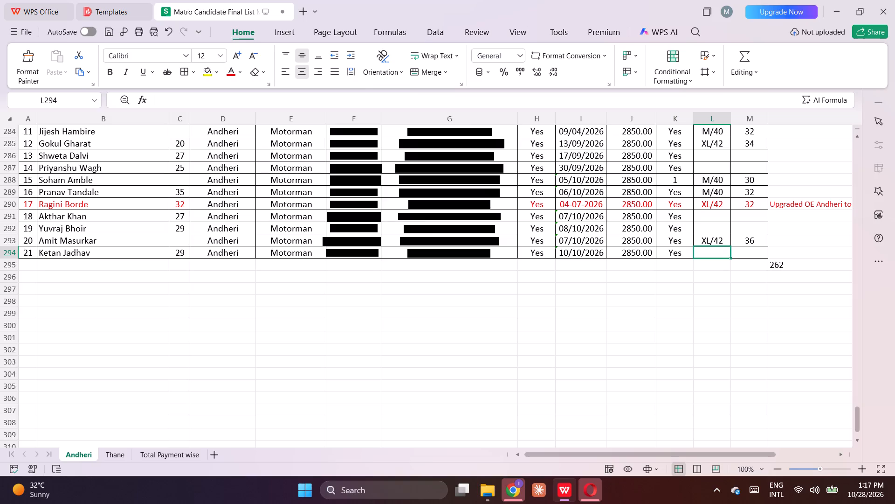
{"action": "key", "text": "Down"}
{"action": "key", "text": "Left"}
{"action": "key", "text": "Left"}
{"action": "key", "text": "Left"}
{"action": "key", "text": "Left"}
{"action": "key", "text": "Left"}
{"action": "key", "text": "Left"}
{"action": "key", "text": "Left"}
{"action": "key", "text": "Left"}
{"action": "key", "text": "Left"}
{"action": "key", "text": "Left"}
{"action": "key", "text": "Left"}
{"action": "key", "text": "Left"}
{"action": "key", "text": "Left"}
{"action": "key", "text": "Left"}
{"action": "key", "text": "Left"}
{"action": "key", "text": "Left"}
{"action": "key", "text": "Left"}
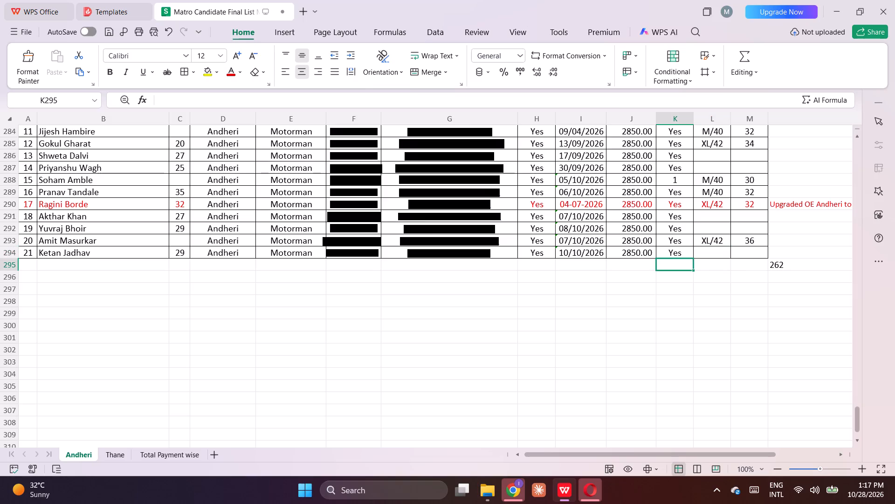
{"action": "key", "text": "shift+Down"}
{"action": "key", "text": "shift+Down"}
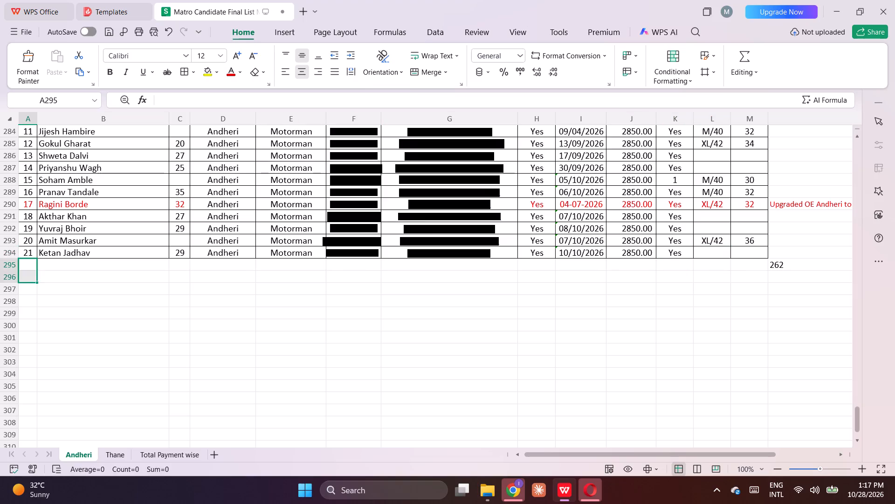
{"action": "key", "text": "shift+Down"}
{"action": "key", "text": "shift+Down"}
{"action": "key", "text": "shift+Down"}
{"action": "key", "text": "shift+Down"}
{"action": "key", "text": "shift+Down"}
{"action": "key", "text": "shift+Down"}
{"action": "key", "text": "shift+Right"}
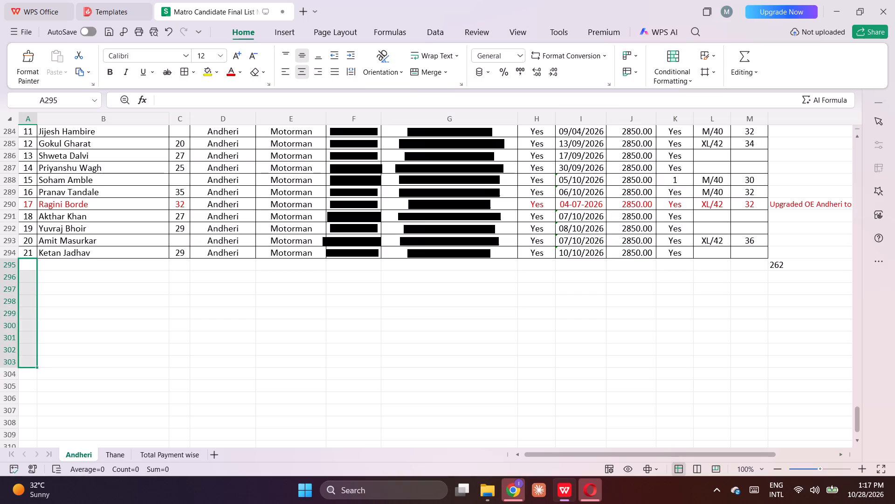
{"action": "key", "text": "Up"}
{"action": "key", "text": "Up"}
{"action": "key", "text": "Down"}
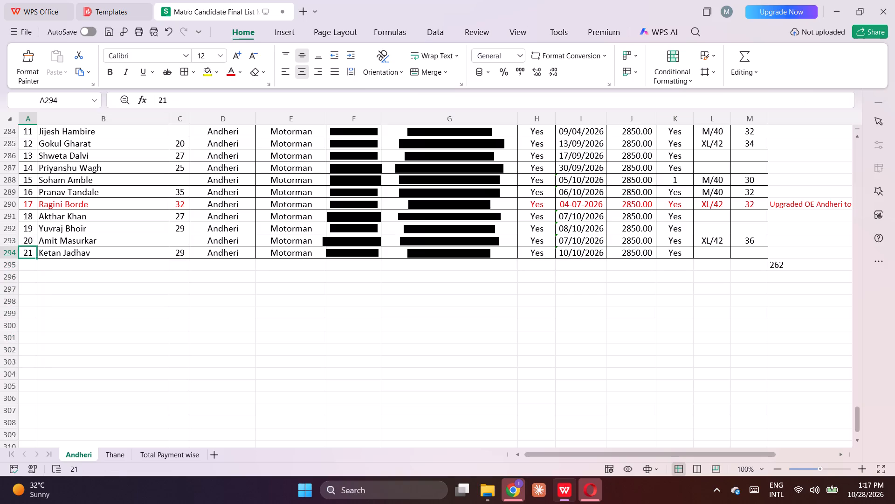
Copy Motorman rows 293 and 294, columns A to M, and paste them three times into rows 295 to 300.
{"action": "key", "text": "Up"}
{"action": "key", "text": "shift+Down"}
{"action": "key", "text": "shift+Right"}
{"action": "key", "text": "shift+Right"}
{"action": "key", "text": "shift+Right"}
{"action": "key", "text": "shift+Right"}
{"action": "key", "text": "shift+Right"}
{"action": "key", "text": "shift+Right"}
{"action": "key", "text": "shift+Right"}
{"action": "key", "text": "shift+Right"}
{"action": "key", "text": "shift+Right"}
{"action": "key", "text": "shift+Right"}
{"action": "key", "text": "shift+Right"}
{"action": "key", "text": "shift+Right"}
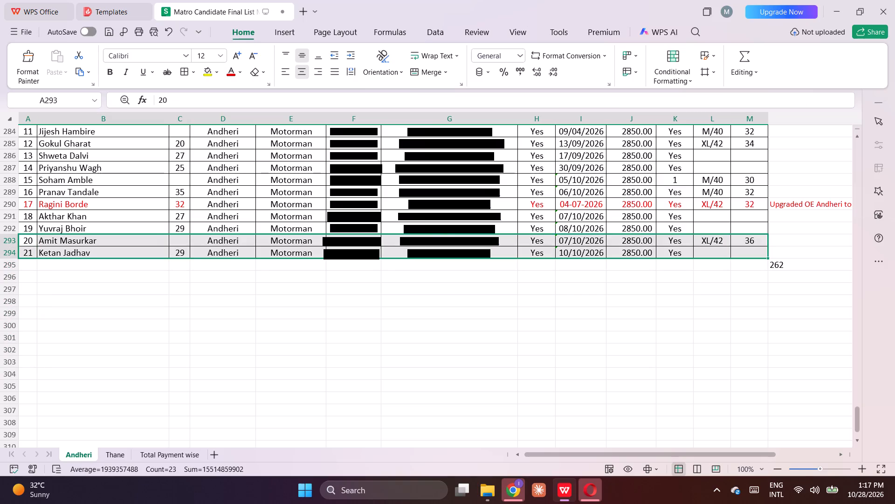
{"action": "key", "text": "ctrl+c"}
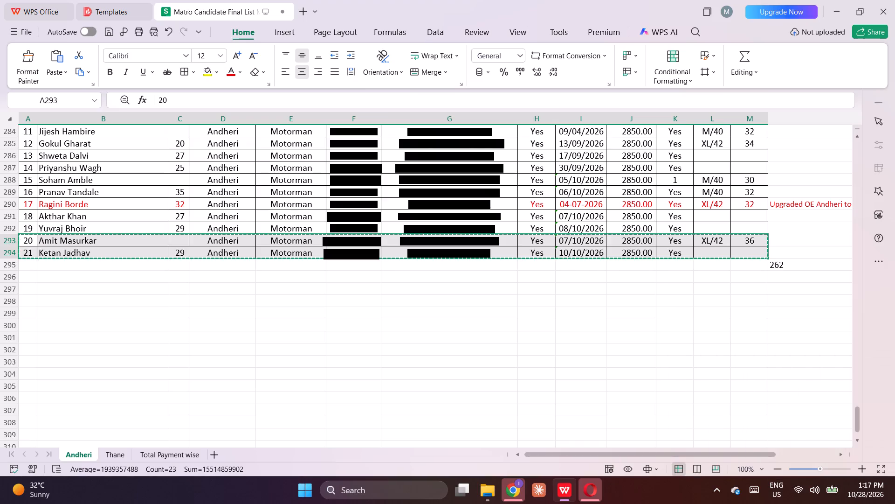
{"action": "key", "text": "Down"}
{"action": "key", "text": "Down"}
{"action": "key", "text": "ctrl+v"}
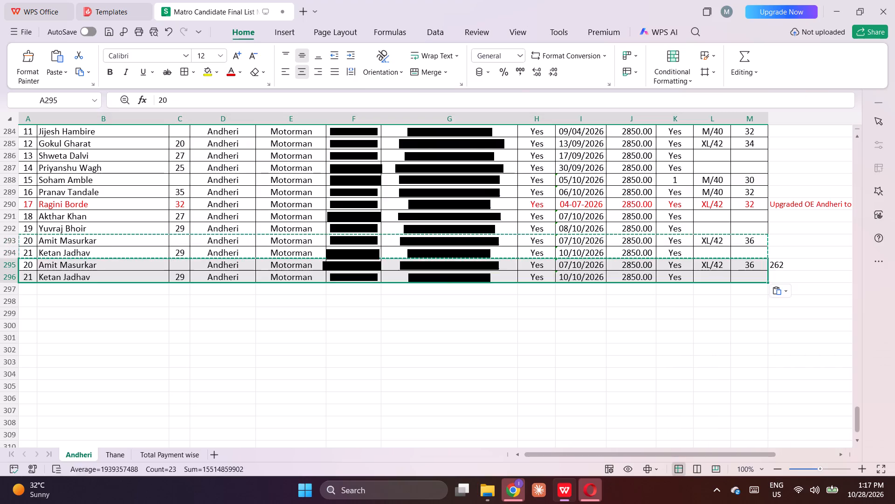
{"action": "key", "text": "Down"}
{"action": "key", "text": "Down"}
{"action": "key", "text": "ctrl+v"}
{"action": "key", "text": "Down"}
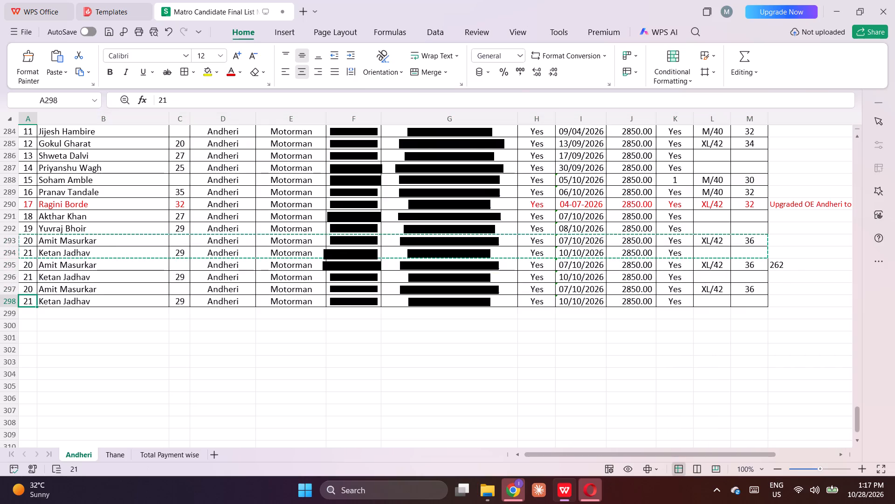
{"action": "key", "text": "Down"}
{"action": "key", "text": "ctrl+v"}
Clear the contents of columns B to N across the newly pasted rows 295 to 300.
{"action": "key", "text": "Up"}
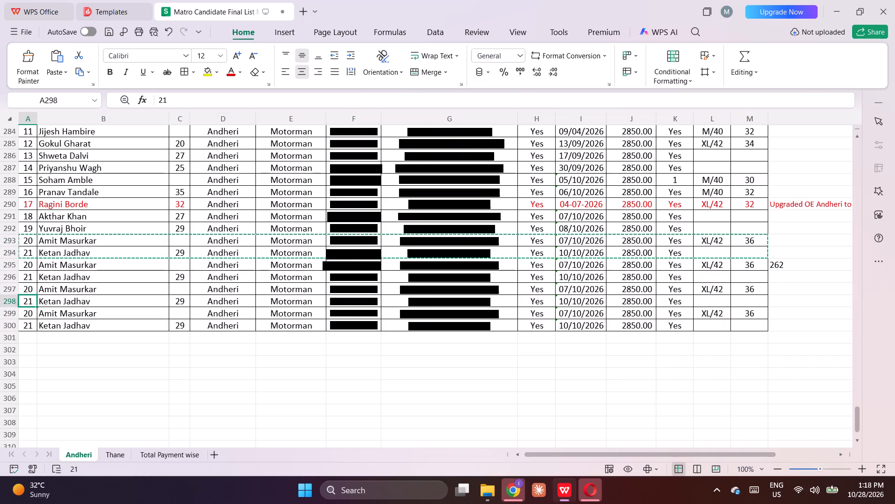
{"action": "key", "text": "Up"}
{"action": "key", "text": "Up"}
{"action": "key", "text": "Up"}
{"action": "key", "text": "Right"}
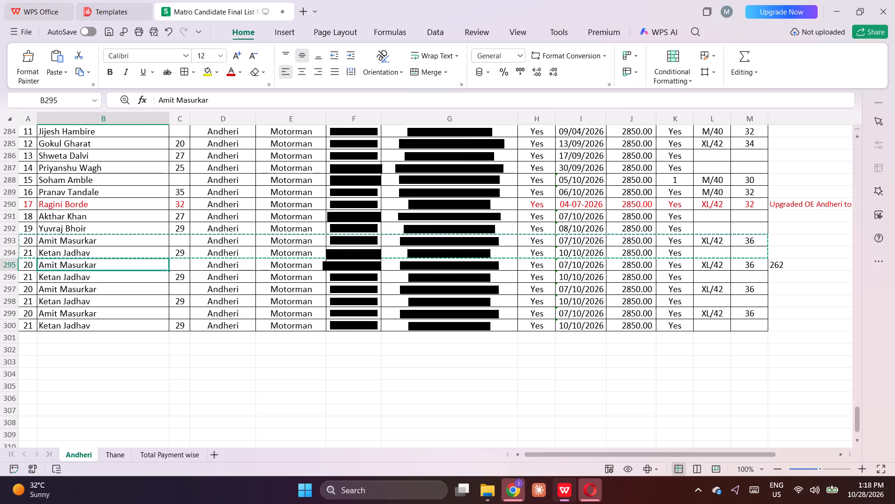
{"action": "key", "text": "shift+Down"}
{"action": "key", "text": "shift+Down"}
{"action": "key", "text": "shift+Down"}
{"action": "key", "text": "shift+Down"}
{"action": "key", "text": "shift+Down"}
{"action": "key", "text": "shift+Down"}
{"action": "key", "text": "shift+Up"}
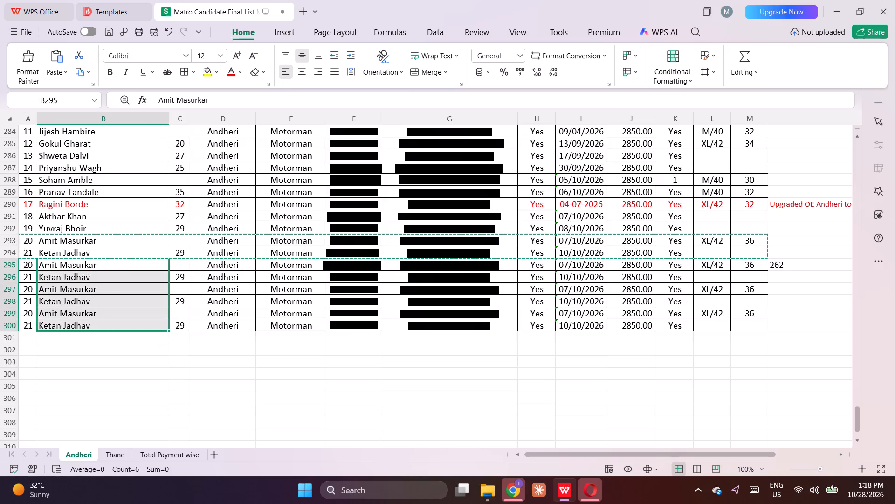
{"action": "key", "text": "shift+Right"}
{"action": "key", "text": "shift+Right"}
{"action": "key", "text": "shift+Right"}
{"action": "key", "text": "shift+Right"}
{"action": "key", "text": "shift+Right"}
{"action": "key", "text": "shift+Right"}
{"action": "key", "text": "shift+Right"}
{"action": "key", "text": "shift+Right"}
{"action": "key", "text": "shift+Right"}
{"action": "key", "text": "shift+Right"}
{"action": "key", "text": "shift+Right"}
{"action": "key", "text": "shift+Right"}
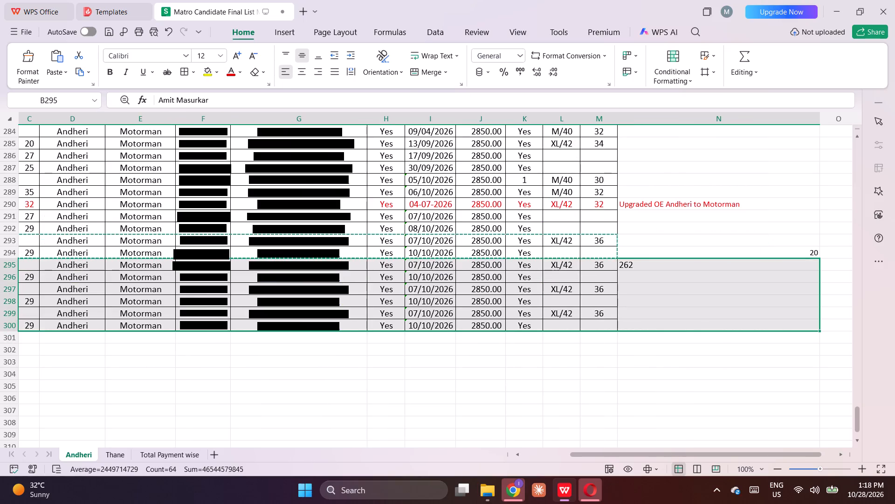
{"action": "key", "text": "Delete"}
Renumber the new rows 295 to 300 in column A as 22 to 27.
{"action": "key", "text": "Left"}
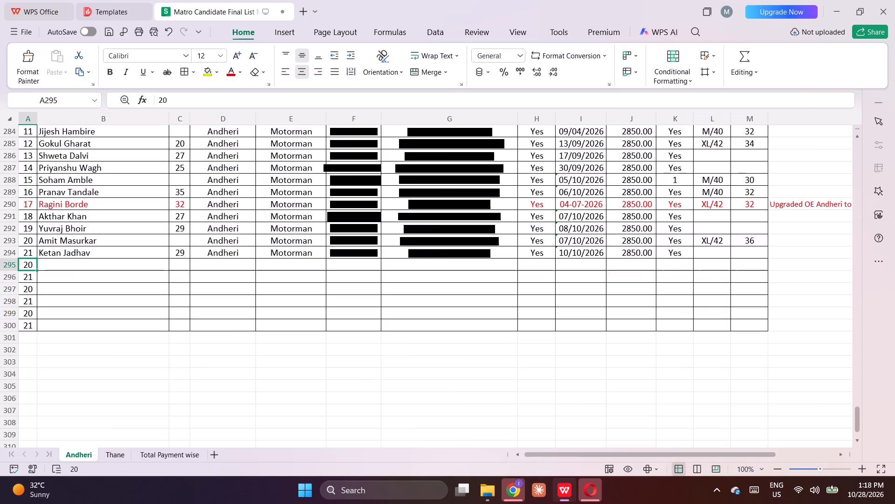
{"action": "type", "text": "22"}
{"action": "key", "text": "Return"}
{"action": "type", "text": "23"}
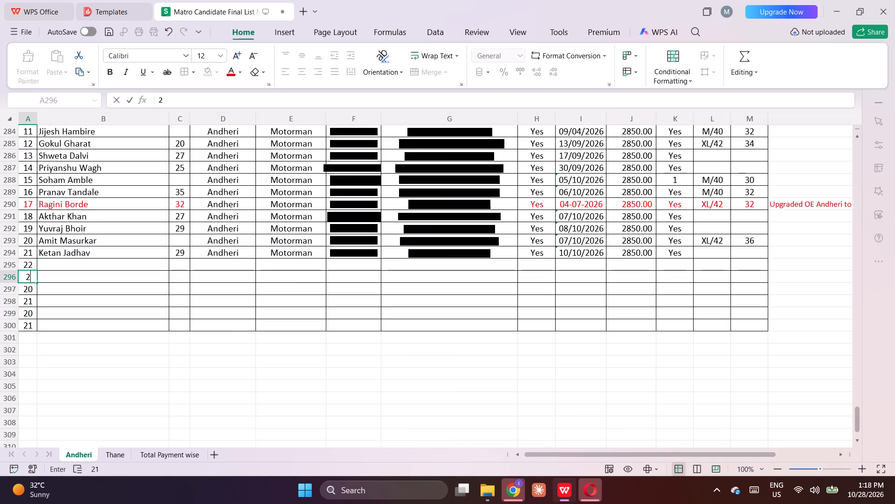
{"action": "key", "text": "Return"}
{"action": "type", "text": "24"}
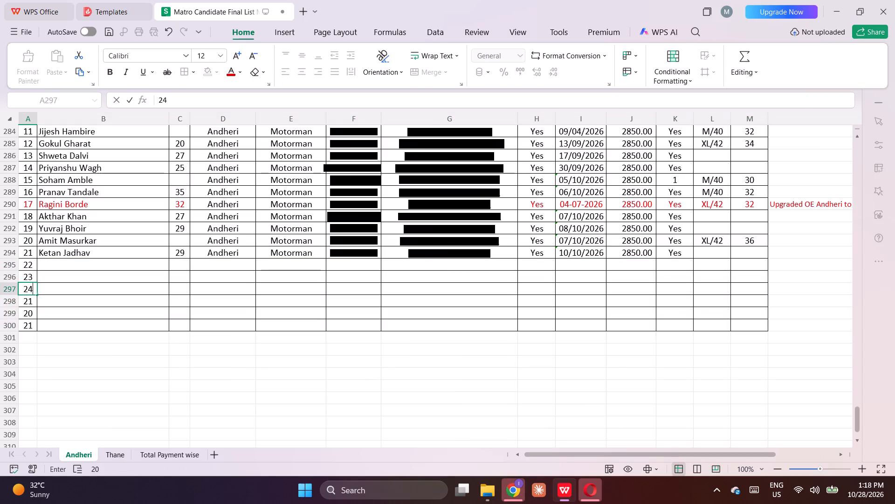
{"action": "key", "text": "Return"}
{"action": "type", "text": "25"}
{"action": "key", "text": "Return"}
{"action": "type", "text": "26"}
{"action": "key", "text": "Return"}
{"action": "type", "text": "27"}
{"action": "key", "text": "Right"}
Return to the blank name cell of entry 22 in row 295 and save the workbook.
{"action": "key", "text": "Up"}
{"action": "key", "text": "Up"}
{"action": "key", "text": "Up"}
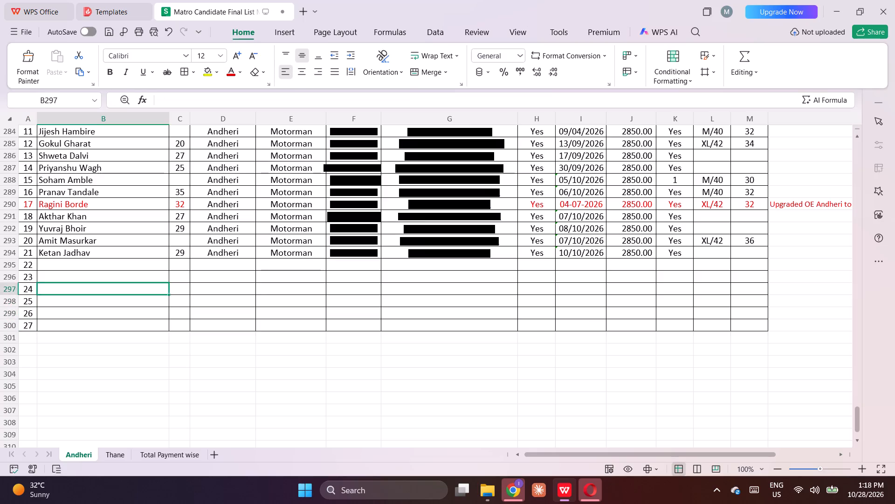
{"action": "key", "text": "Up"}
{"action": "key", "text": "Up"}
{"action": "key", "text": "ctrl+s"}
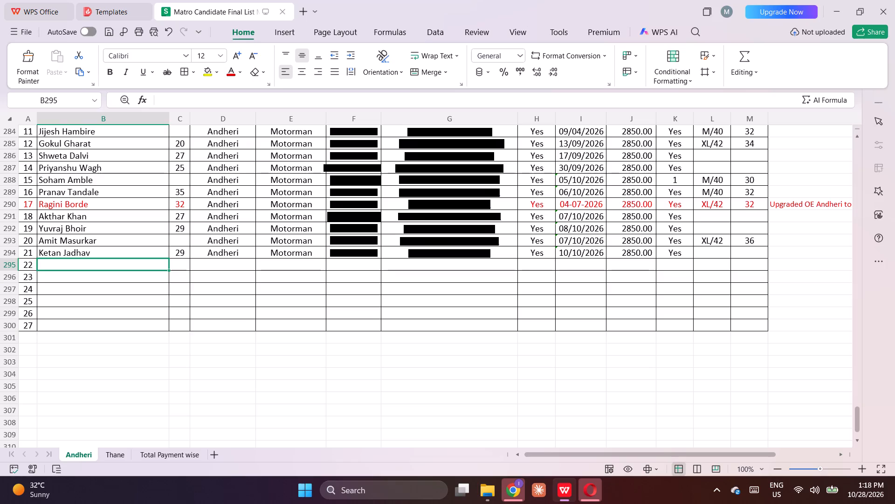
Enter S/36 in column L and 30 in column M for Motorman entry 21 in row 294.
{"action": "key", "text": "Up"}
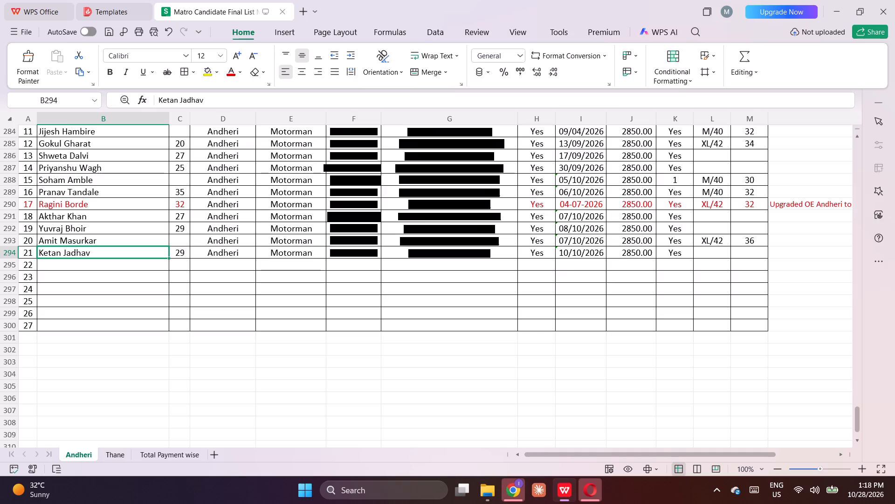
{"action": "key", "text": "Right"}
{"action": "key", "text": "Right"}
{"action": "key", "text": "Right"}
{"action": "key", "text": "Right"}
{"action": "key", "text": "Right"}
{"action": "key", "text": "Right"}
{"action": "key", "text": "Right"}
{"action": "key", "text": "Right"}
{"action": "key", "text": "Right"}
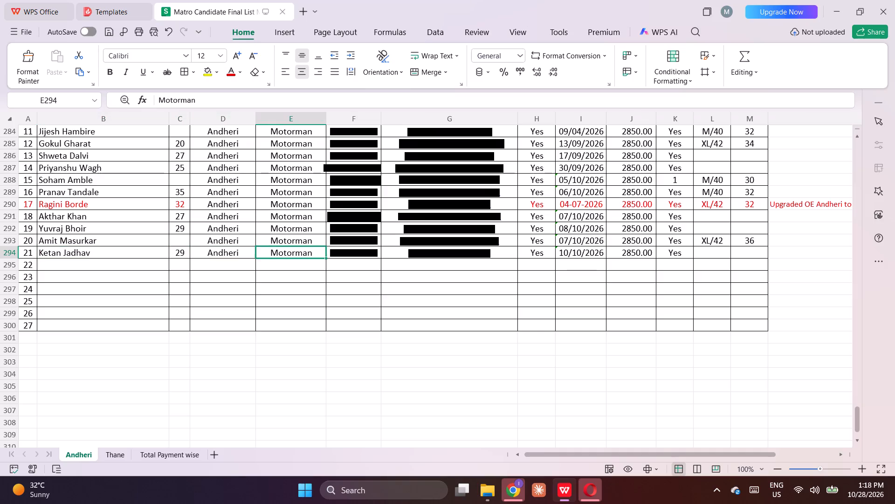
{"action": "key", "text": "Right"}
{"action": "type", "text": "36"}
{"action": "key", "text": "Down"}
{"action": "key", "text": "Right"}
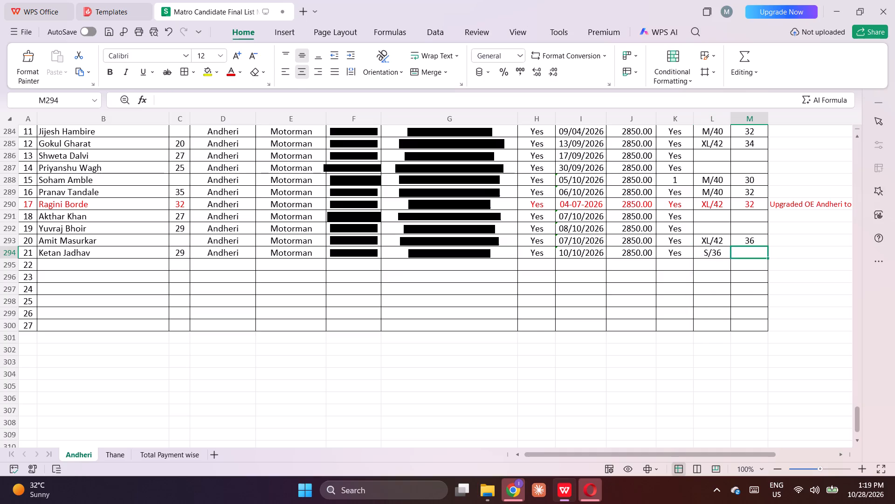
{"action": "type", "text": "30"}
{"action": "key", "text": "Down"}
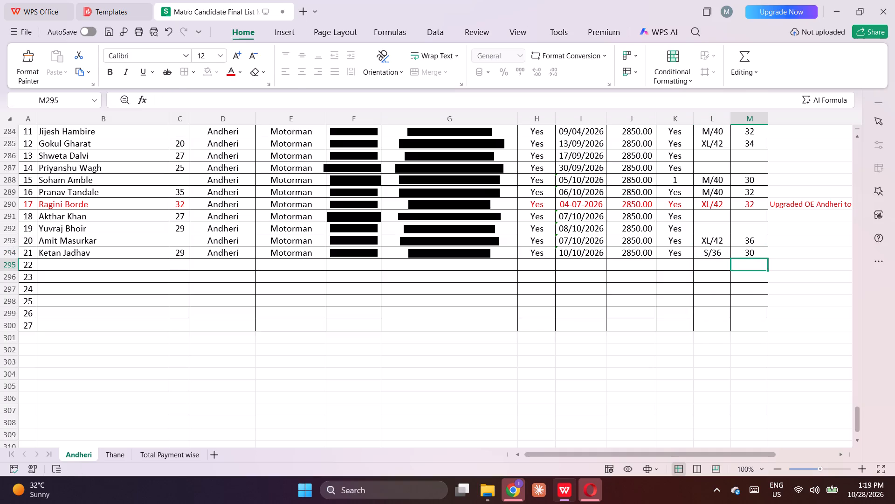
Return to the serial number cell of entry 22 in row 295 and save the workbook.
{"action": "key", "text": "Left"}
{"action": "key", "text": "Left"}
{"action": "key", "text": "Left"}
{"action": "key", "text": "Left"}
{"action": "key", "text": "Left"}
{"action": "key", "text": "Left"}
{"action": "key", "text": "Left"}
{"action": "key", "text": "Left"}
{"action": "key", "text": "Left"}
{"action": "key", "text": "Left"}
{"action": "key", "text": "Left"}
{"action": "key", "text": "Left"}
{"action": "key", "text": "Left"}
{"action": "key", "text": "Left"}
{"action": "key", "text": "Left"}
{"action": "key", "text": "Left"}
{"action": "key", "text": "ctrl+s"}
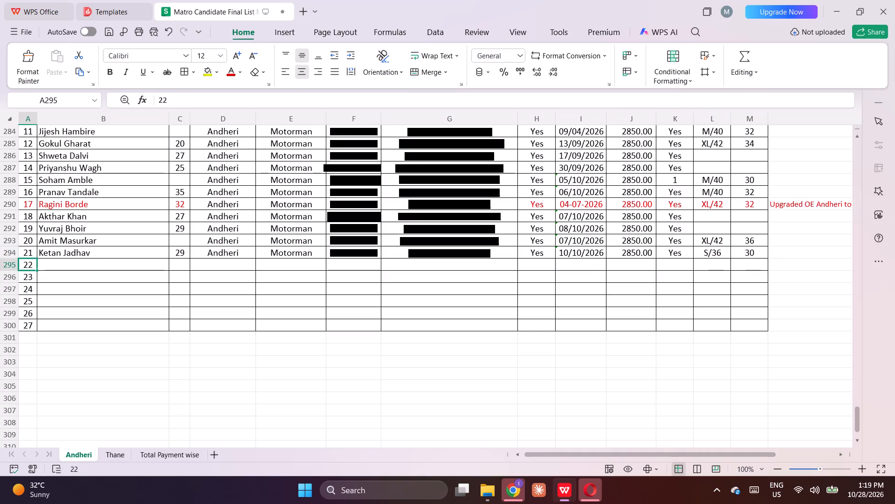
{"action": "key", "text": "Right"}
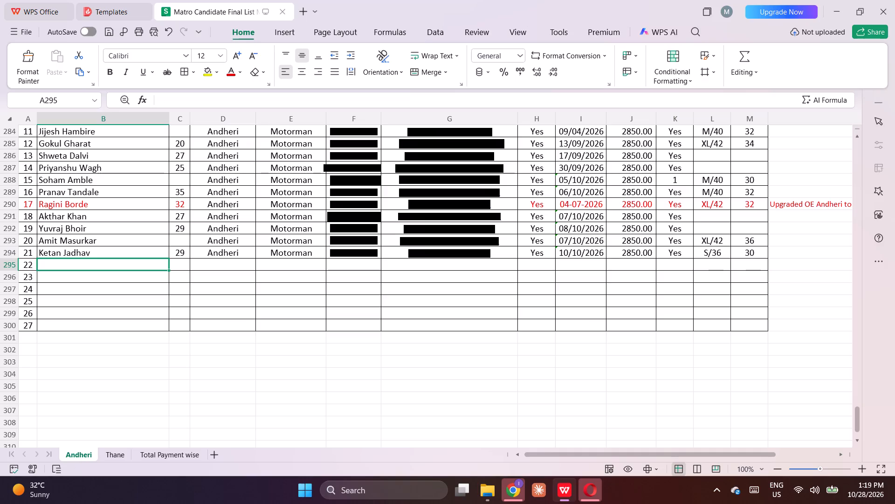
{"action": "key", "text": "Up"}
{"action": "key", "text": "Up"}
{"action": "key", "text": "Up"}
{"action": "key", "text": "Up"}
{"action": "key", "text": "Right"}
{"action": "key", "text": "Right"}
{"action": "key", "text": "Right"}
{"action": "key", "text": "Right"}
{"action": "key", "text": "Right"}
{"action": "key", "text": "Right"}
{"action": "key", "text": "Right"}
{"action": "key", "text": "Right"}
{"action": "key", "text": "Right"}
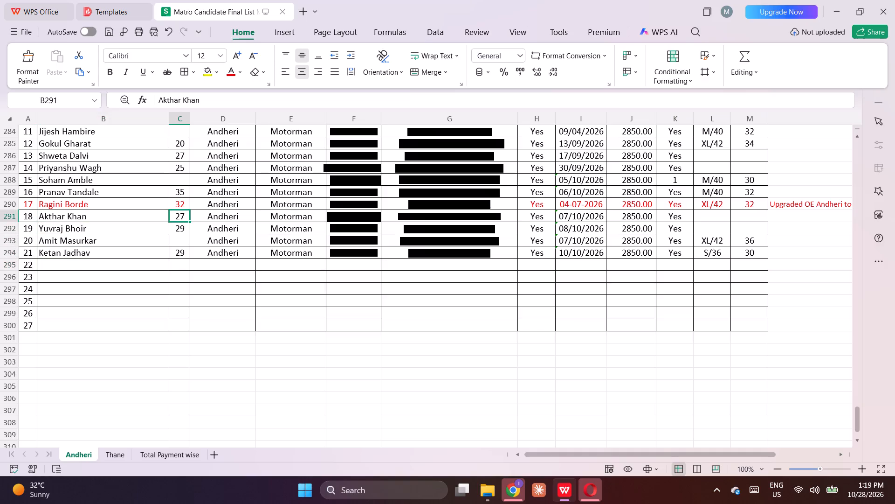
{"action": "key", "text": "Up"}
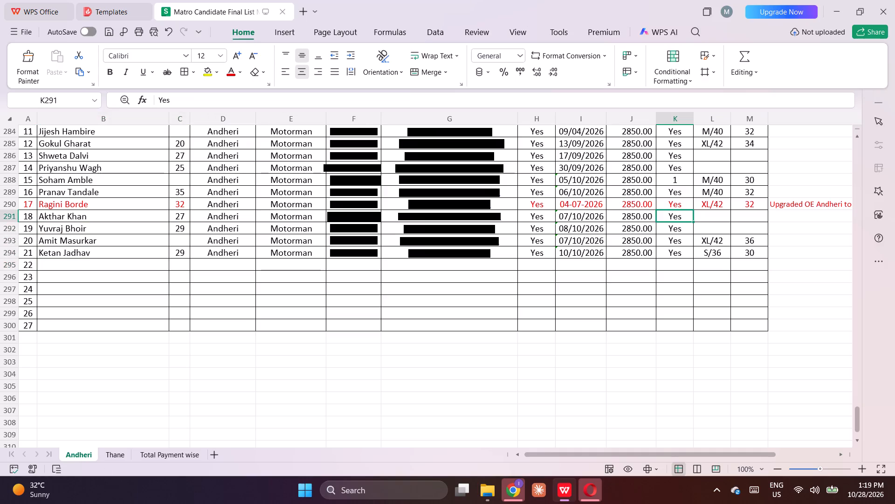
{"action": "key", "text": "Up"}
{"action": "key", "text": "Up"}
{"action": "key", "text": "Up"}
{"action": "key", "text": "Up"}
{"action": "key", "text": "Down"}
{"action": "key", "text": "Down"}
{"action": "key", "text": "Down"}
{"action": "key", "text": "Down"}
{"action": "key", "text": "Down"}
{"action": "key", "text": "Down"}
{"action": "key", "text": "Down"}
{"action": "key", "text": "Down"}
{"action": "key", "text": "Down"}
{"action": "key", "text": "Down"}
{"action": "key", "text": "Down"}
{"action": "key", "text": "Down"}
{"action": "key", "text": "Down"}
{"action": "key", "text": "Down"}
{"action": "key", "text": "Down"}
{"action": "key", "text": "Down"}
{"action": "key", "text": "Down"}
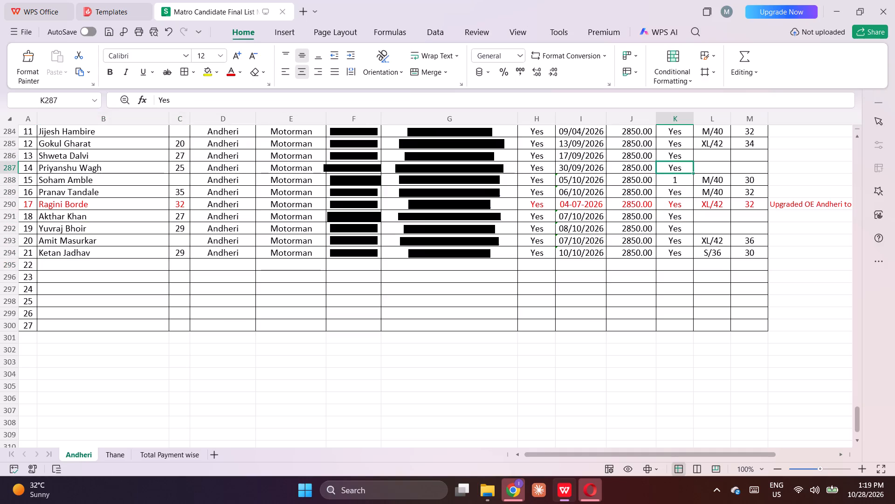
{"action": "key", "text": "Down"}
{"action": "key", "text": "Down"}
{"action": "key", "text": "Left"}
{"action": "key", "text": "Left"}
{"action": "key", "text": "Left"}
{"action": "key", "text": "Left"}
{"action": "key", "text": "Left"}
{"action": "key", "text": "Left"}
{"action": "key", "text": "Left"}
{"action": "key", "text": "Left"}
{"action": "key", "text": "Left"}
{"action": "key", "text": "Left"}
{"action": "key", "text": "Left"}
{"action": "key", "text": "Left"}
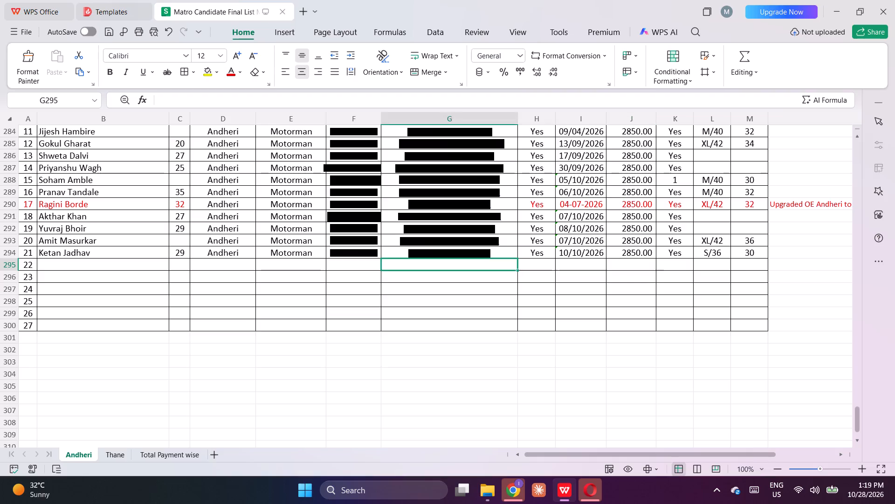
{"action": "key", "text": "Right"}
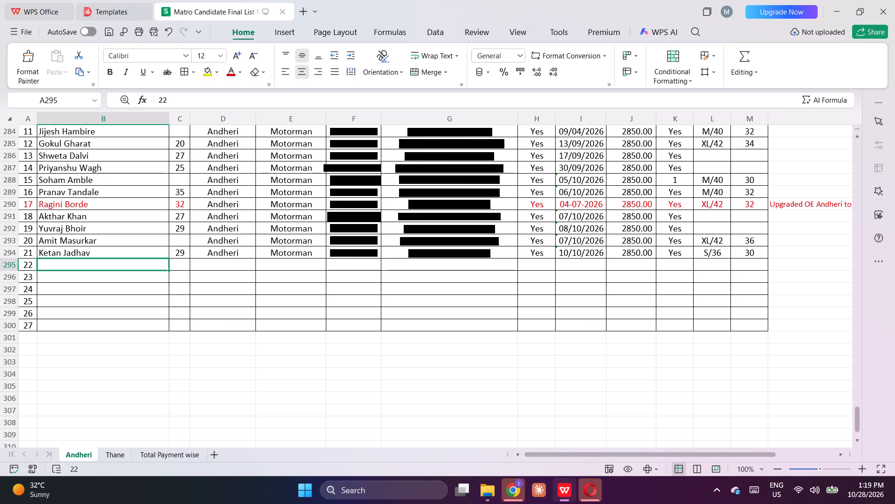
Search the Andheri sheet for "roshan", going through the matches, and end the search.
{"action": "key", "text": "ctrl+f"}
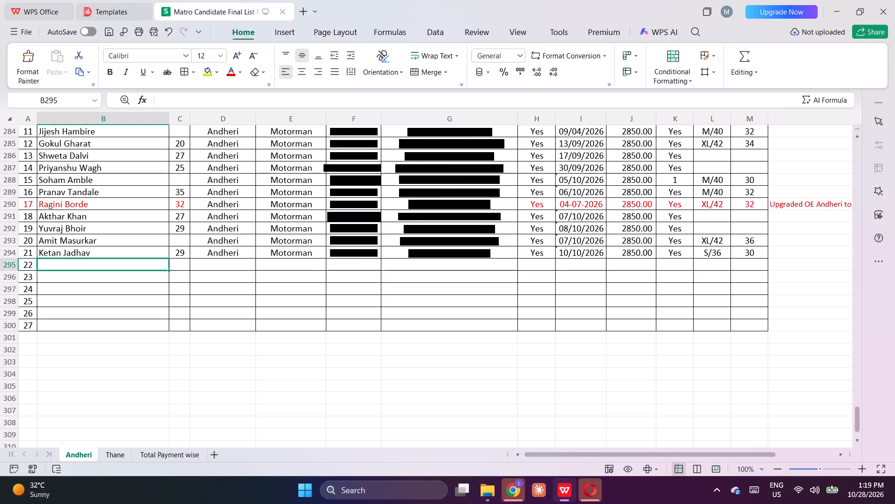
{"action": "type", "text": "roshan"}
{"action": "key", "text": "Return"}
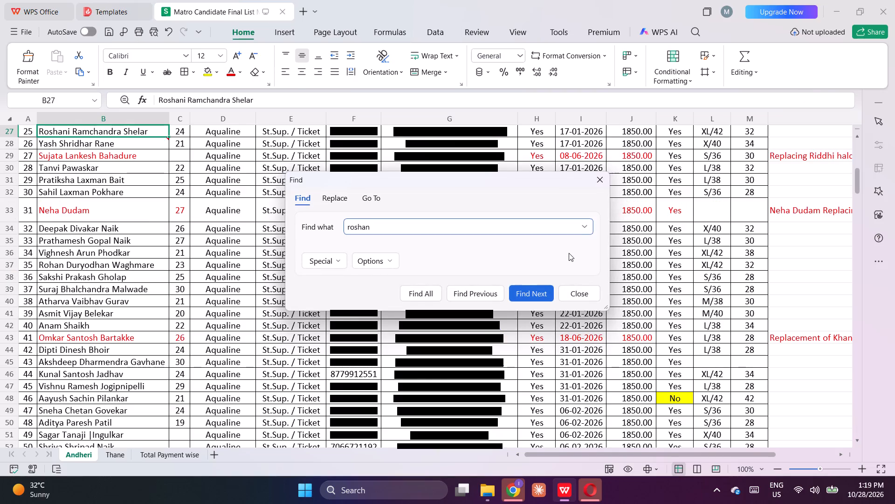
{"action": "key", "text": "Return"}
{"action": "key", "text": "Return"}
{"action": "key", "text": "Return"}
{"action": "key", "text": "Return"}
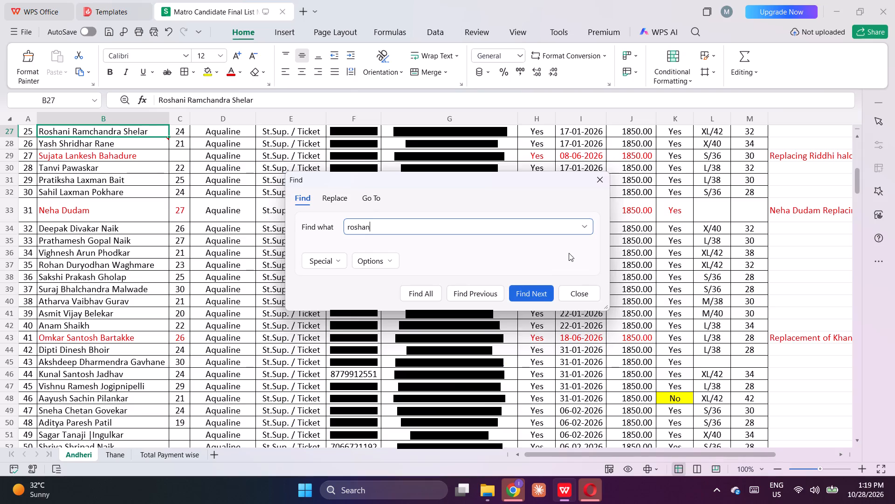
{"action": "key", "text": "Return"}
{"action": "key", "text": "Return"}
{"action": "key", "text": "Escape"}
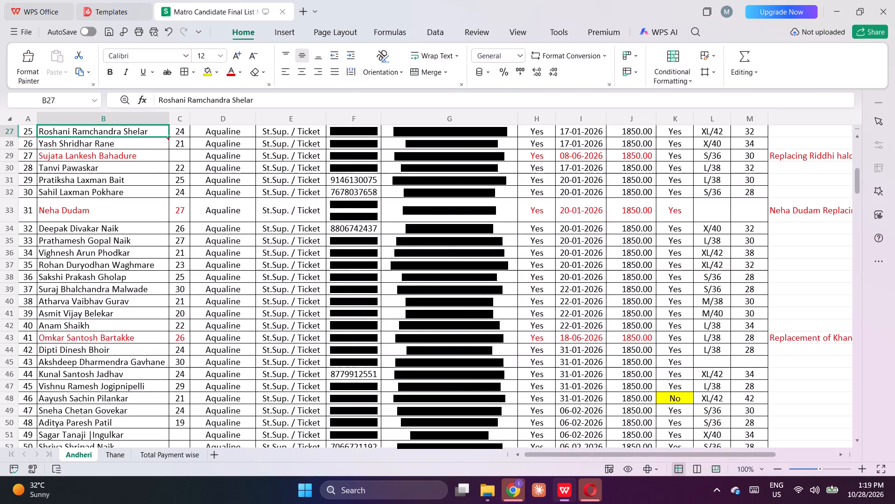
Switch to the Thane sheet and search it for "roshan".
{"action": "left_click", "coordinate": [117, 460]}
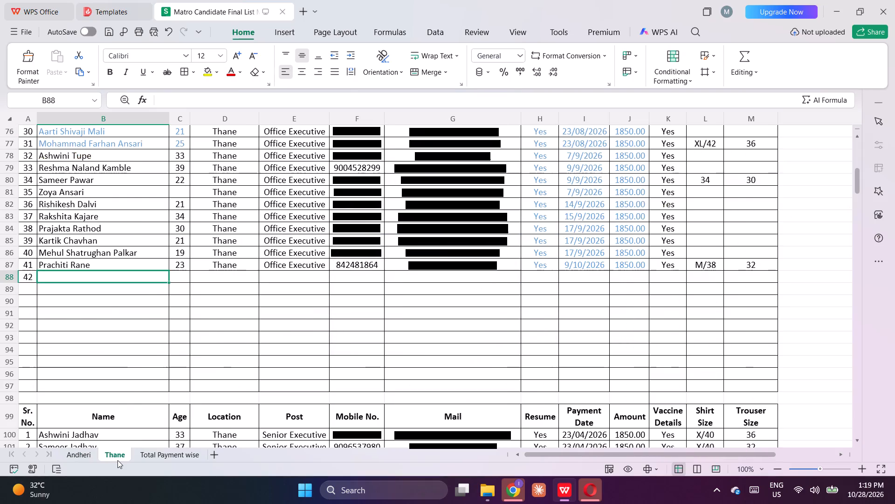
{"action": "key", "text": "ctrl+f"}
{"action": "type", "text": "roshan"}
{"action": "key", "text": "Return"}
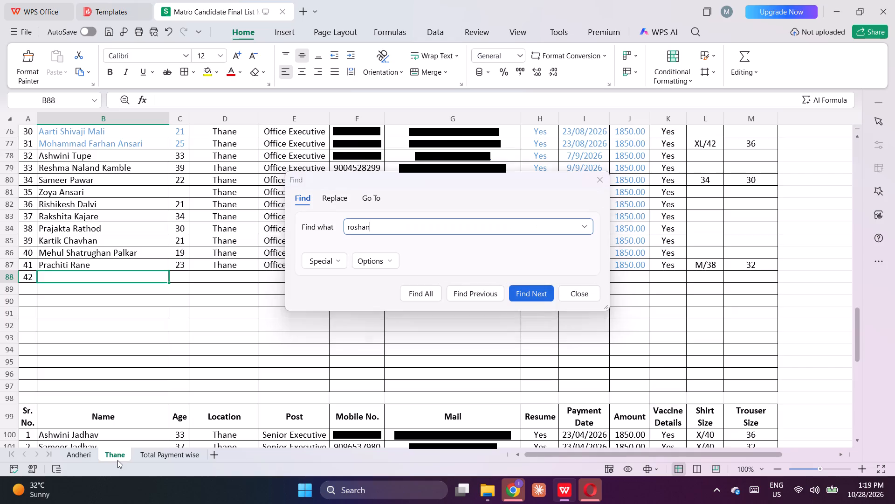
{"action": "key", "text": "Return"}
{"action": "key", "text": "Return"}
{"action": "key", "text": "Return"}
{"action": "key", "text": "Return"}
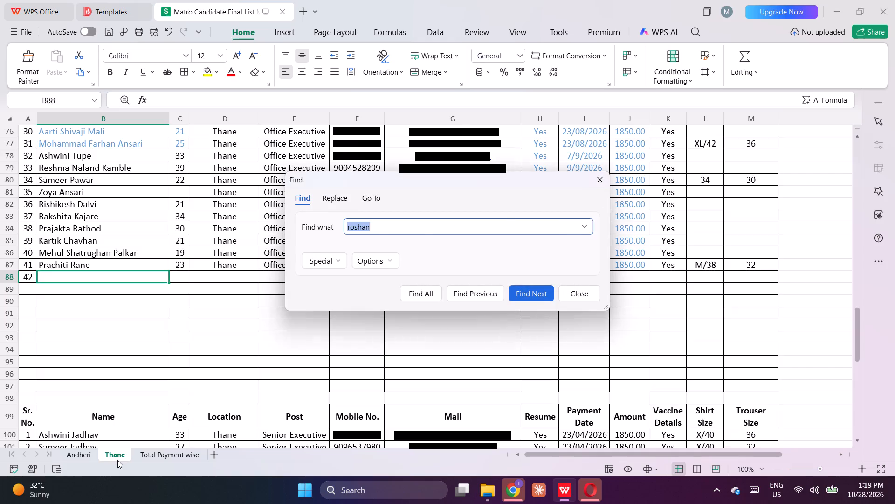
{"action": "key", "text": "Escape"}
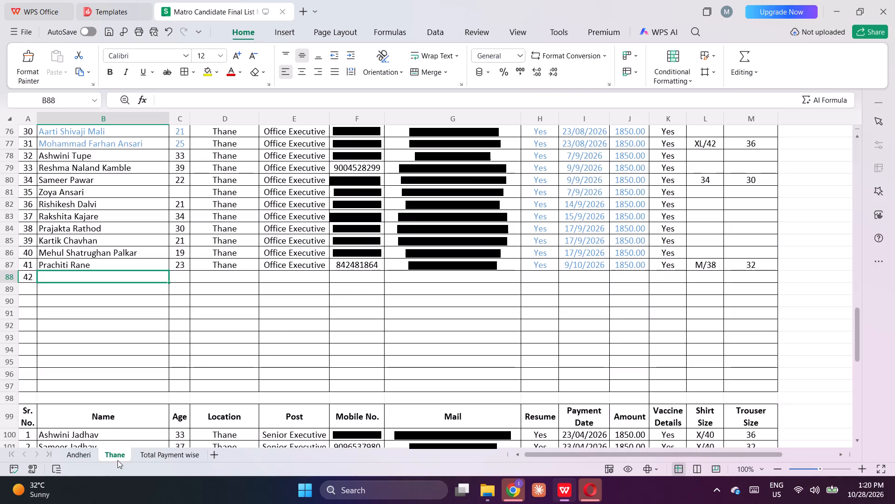
Look over the names of the Thane Office Executive entries above blank entry 42, ending at its name cell in row 88.
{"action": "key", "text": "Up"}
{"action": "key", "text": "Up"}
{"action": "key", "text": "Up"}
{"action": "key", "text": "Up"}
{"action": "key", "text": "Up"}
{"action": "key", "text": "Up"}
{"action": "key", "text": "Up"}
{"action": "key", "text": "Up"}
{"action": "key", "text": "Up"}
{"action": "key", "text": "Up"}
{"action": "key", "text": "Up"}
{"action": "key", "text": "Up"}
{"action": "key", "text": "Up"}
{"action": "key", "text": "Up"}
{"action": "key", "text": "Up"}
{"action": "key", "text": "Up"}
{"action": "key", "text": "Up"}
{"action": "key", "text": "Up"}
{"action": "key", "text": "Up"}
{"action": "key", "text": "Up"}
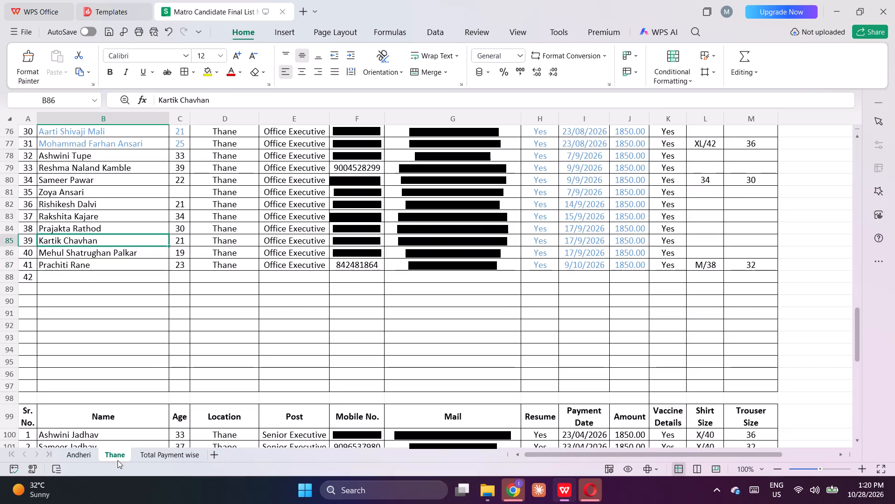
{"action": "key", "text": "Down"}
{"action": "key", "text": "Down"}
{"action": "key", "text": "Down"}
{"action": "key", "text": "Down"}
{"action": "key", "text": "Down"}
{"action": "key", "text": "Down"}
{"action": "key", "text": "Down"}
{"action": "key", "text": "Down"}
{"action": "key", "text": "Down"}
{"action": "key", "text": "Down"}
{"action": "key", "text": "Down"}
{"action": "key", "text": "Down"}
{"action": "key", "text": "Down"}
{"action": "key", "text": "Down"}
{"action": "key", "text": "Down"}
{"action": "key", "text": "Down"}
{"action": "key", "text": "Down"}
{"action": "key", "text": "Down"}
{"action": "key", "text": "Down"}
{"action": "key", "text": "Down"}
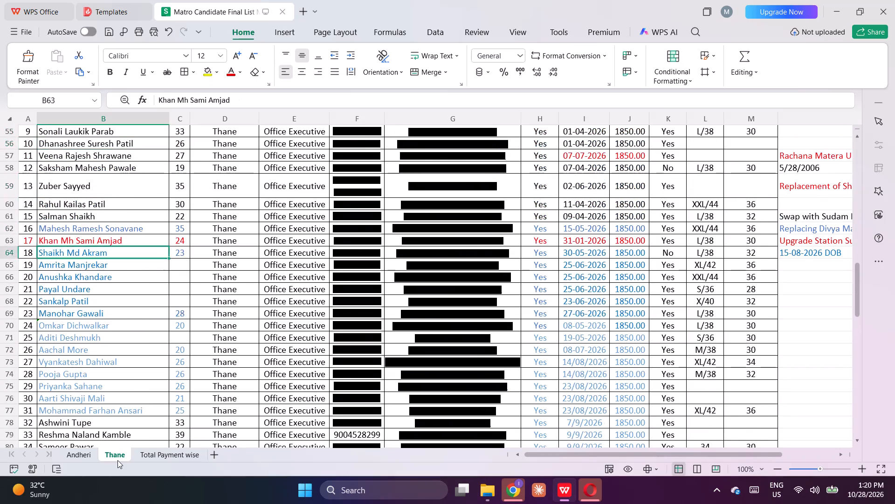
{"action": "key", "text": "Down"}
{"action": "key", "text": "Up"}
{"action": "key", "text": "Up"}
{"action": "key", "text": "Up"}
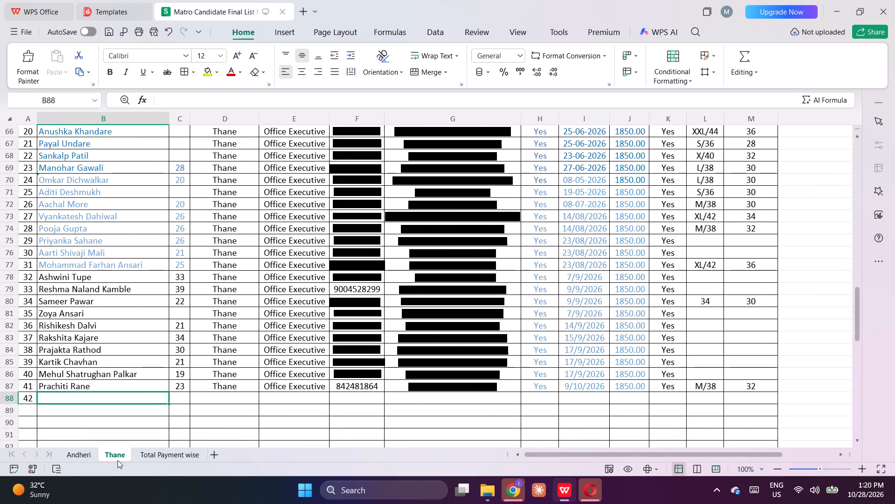
Enter the new candidate's name in Thane entry 42, row 88, and fill location Thane and post Office Executive from the row above.
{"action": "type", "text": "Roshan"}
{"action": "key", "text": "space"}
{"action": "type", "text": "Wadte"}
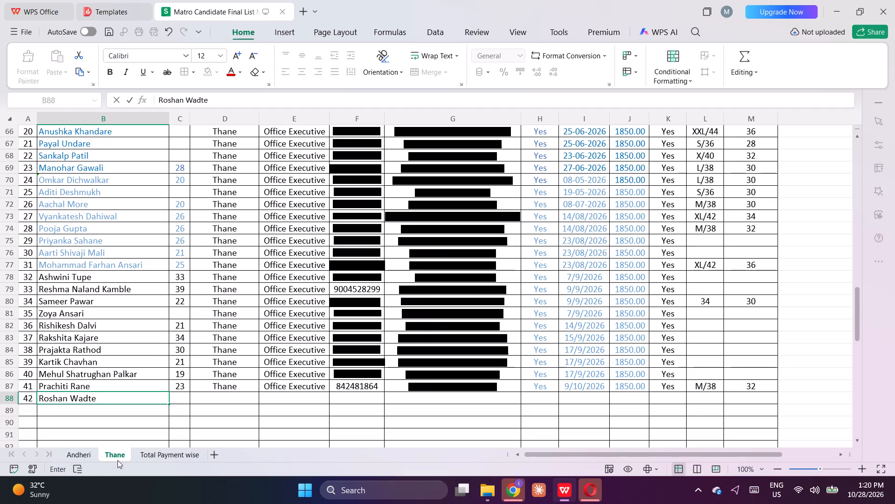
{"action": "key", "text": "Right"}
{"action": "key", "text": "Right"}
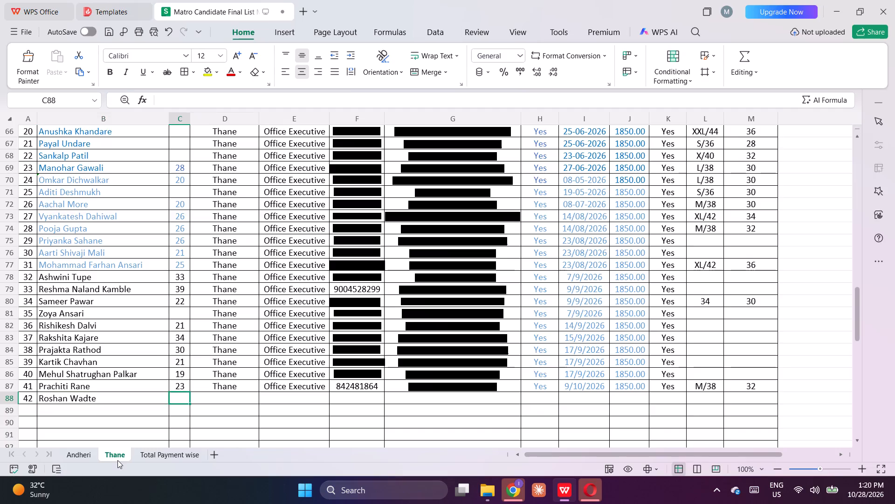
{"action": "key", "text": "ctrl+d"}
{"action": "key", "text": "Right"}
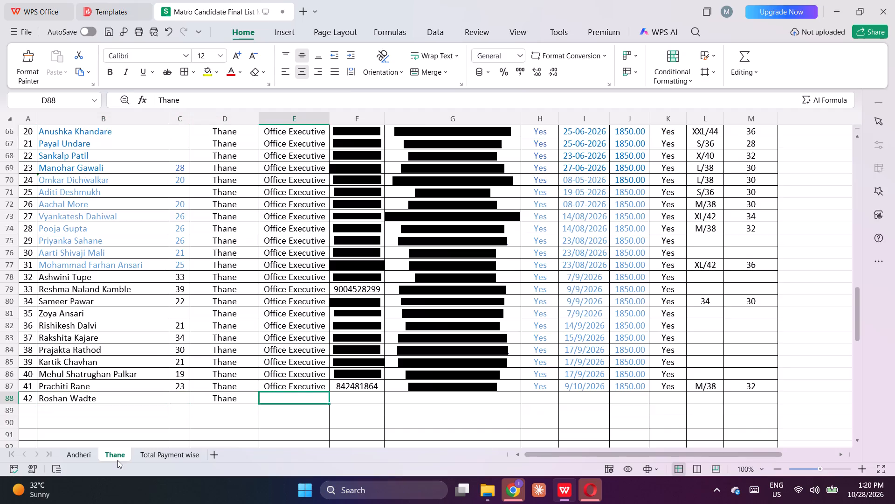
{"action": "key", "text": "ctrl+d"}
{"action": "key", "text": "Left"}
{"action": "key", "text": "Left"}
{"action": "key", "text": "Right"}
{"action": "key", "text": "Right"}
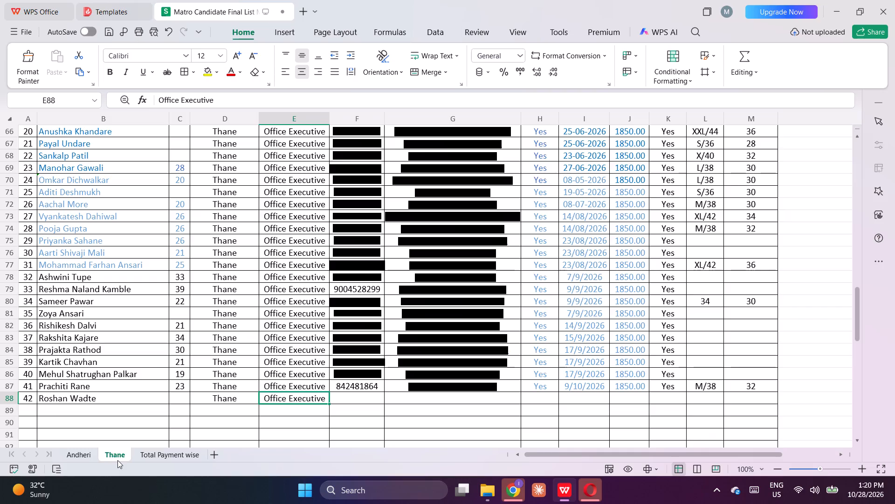
Enter the age 25 for Thane Office Executive entry 42 in row 88.
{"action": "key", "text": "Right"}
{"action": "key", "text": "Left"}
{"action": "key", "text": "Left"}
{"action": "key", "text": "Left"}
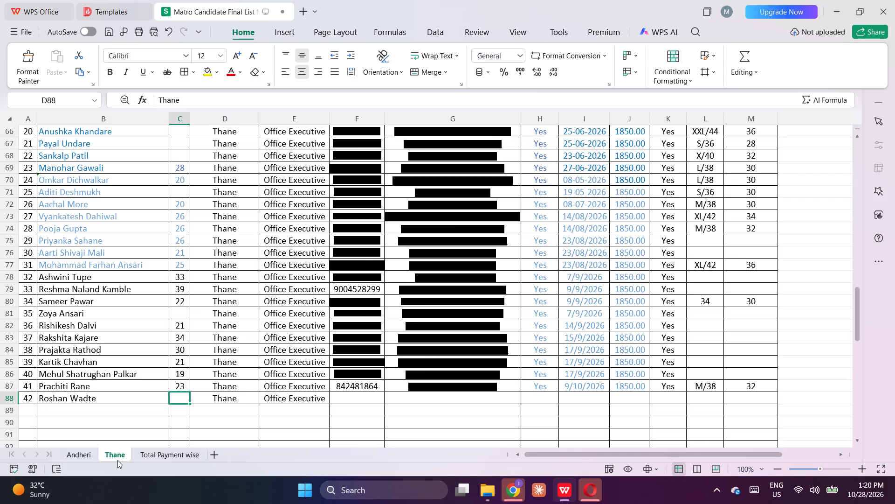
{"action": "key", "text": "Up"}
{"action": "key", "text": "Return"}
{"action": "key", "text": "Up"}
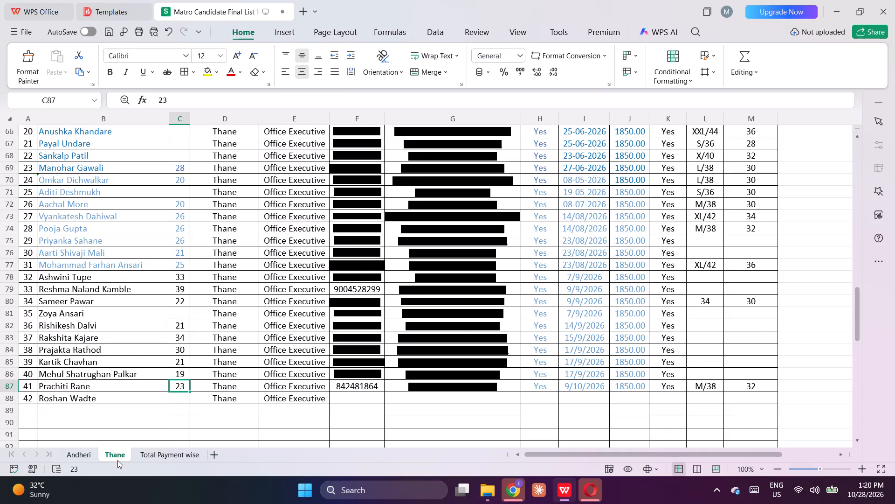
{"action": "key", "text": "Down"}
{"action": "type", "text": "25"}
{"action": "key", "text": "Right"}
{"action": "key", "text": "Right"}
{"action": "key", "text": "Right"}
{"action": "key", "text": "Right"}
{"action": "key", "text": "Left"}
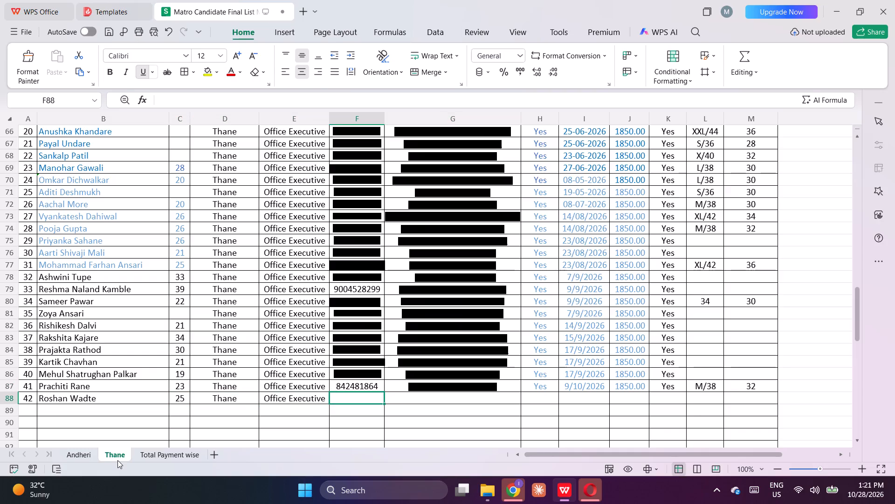
Clear the mobile number of Thane Office Executive entry 41 in row 87.
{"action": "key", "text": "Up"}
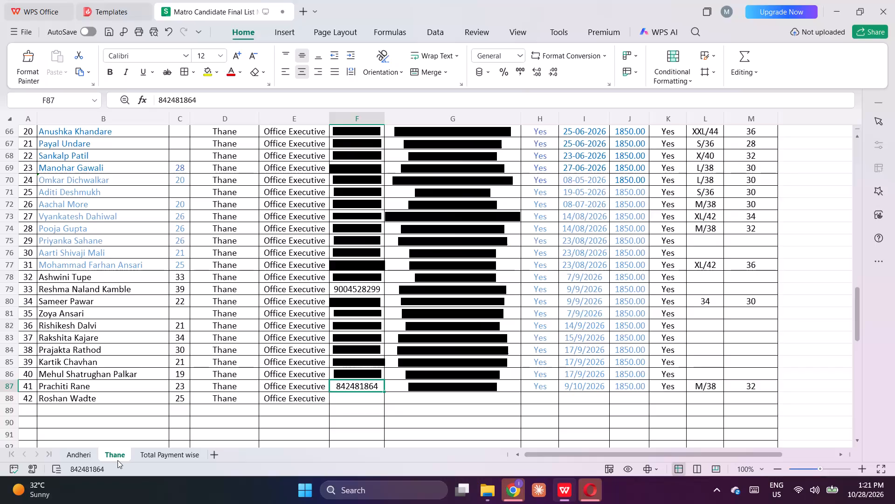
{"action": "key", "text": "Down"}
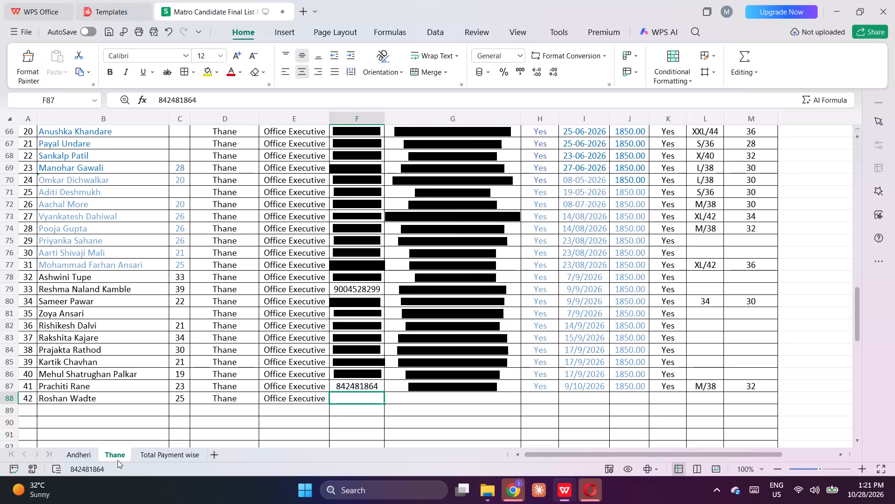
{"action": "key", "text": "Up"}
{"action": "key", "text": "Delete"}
Enter the candidate's mobile number for Thane entry 42 in column F of row 88.
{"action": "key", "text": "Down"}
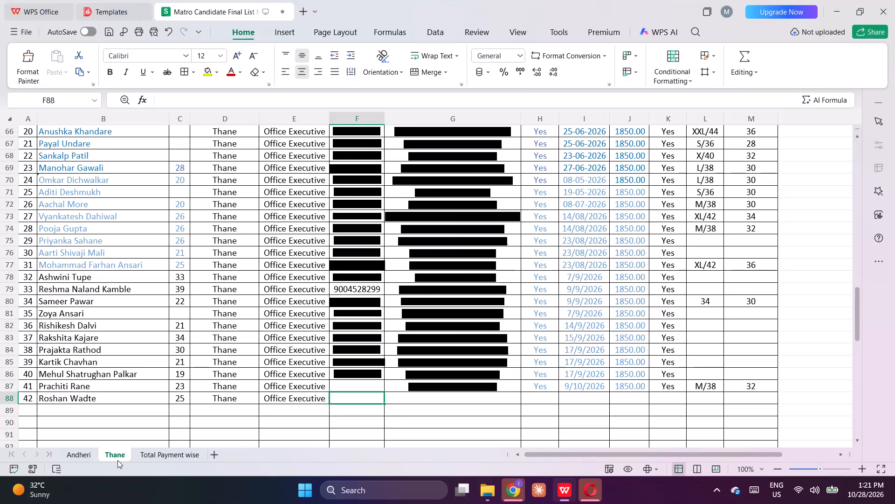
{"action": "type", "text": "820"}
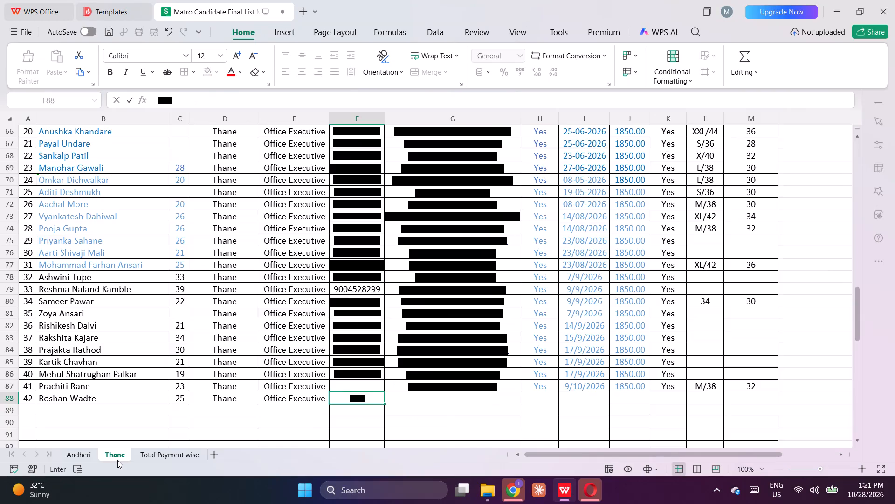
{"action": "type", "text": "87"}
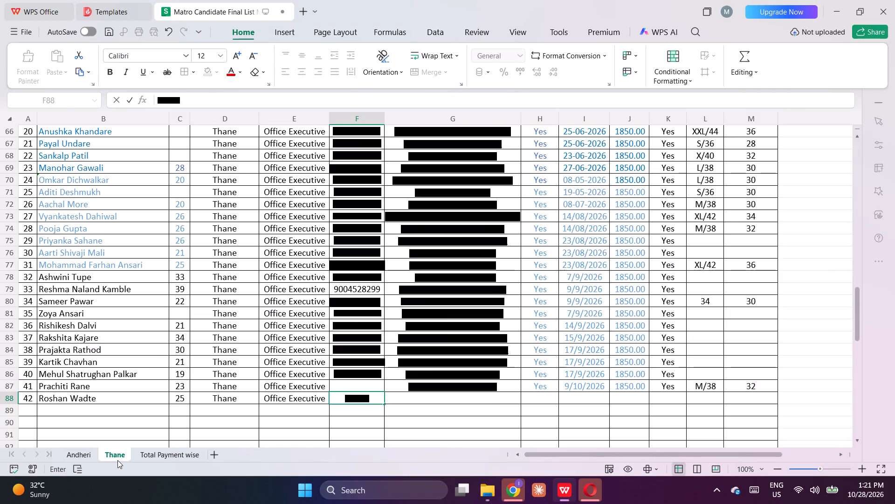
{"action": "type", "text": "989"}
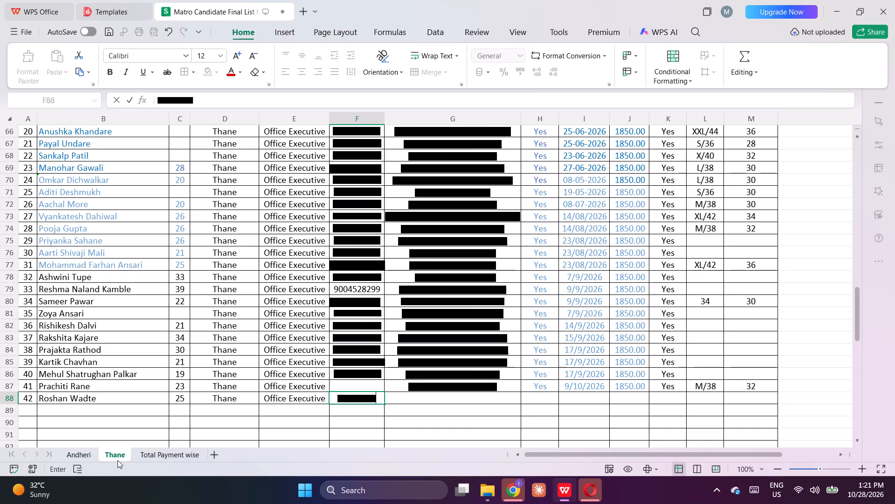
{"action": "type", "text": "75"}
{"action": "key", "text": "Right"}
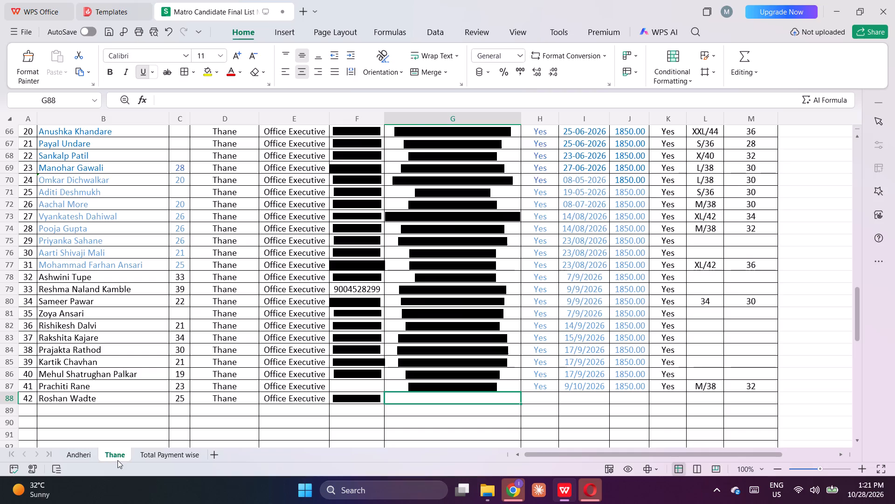
Enter the candidate's e-mail address for Thane entry 42 in column G of row 88.
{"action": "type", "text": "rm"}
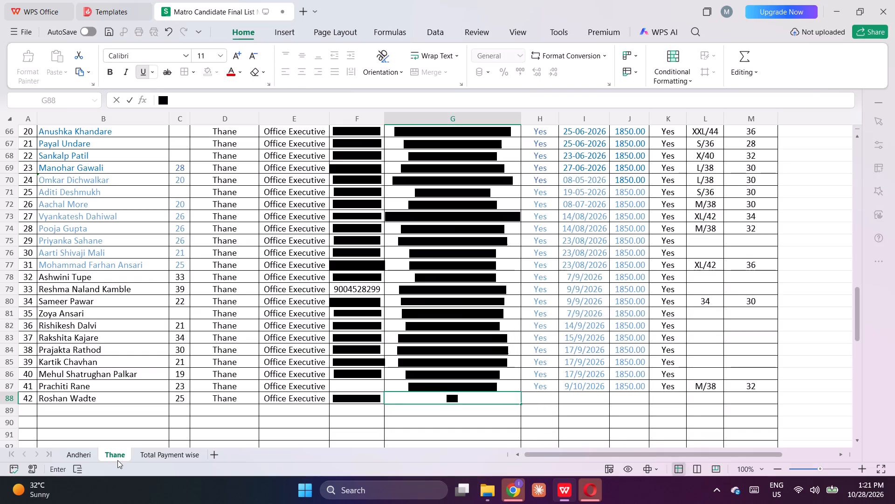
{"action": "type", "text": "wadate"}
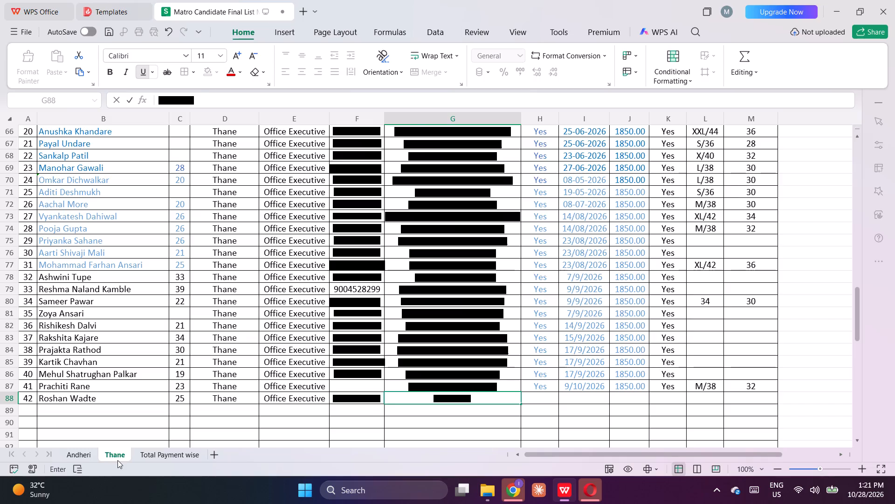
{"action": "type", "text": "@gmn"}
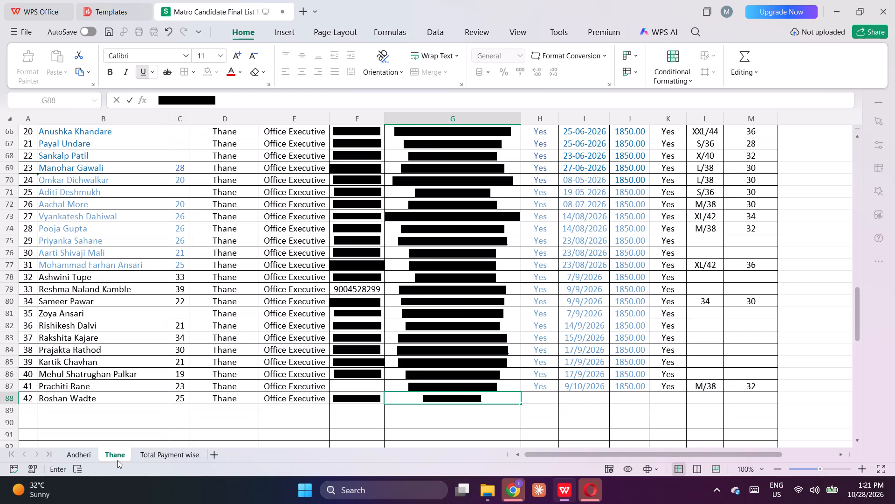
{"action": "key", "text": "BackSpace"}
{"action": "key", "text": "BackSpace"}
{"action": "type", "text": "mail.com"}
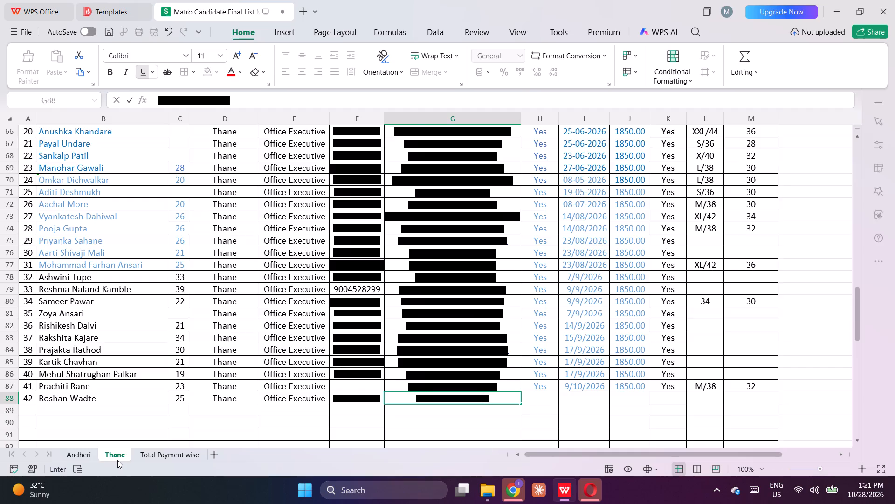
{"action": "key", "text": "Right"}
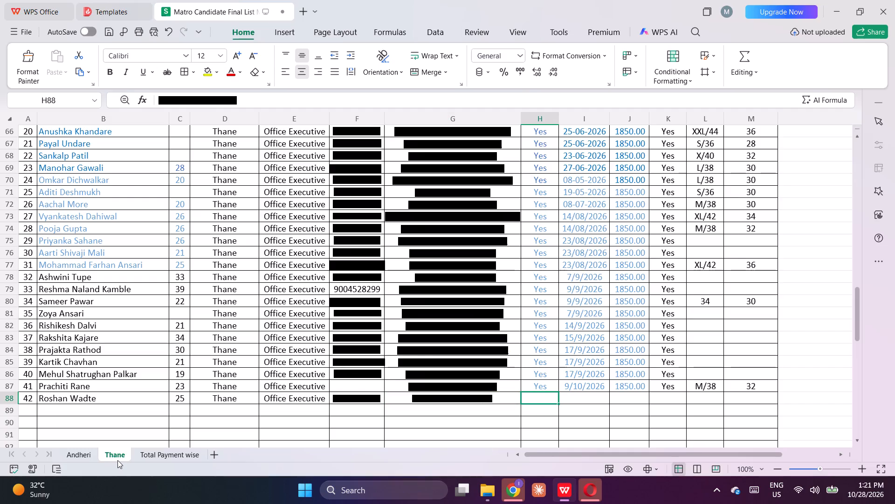
Fill Yes from the row above into column H of row 88 and set the date in column I to 12/10/2026.
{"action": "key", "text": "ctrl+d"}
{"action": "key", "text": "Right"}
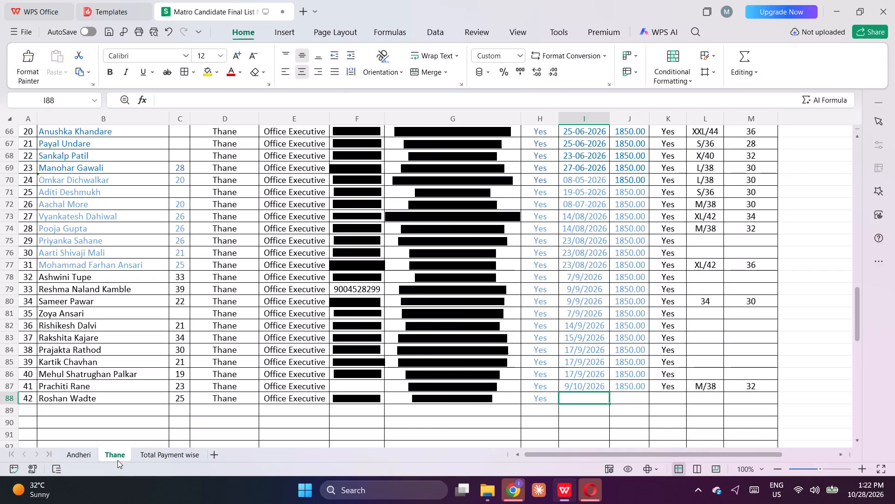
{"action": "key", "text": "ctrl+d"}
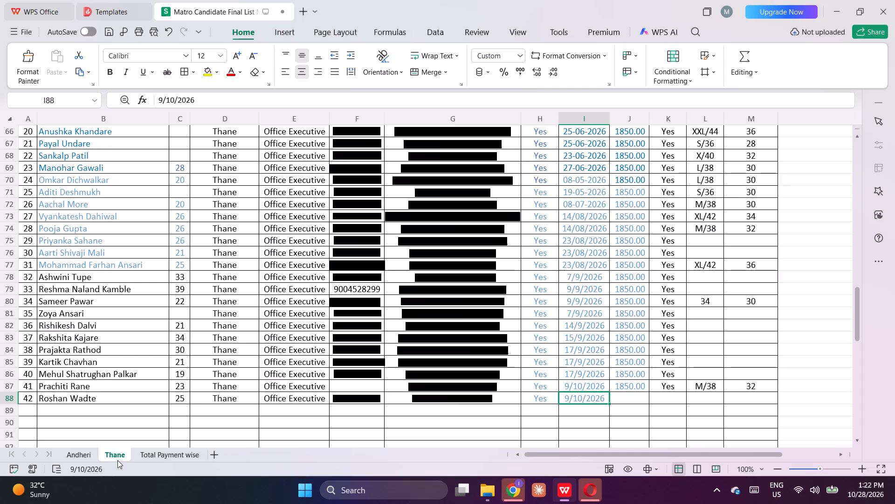
{"action": "double_click", "coordinate": [564, 401]}
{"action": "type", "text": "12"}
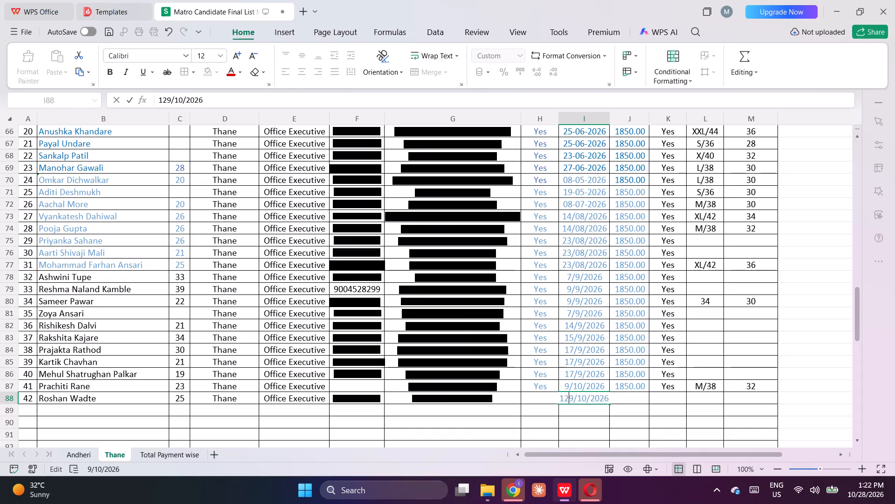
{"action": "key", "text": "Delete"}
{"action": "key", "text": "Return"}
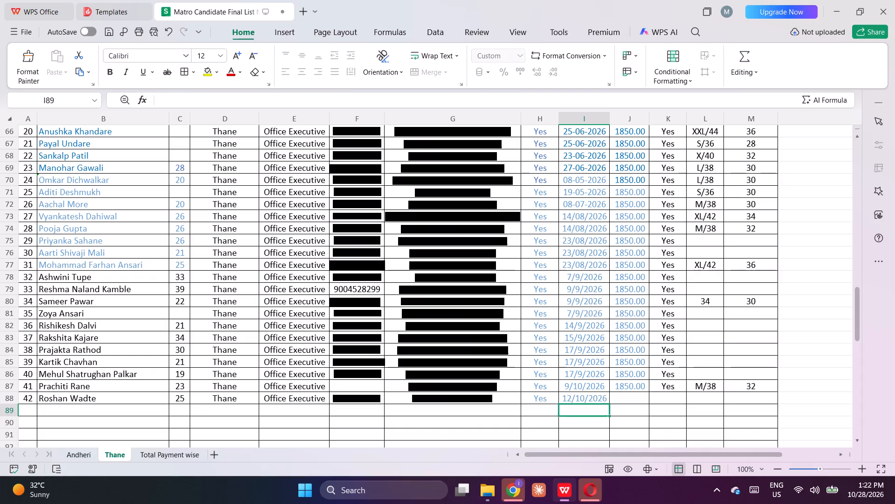
Fill the amount 1850.00 in column J and Yes in column K of row 88 from the row above.
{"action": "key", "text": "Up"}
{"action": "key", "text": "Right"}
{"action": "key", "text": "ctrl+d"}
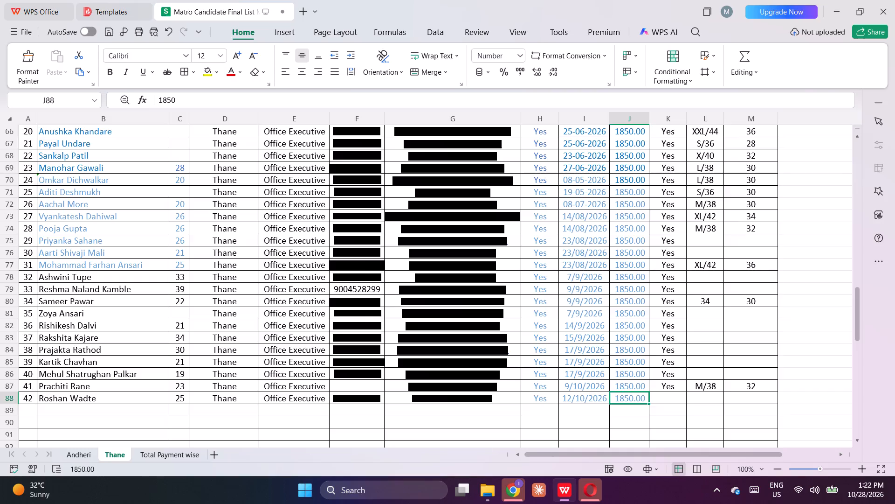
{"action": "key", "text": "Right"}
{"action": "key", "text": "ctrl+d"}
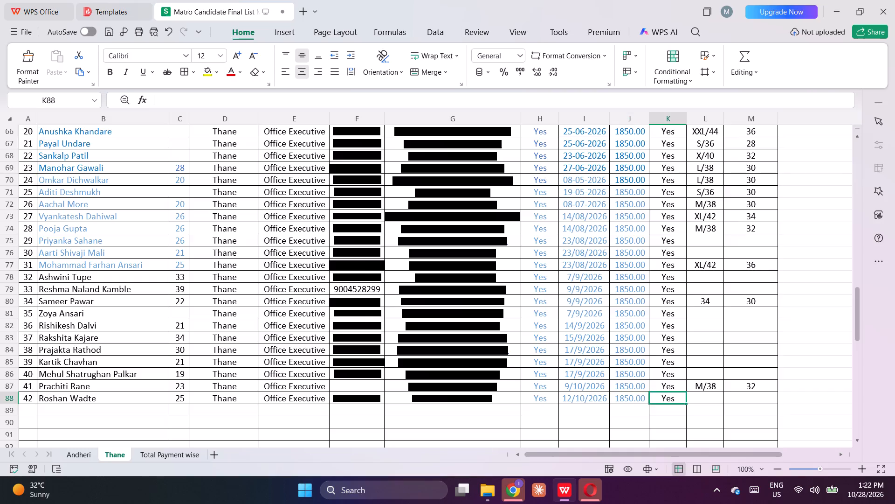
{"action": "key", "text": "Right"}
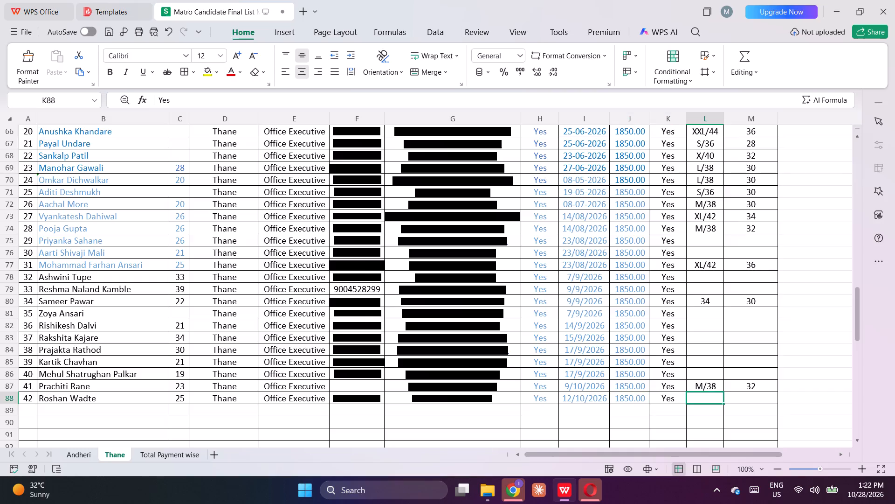
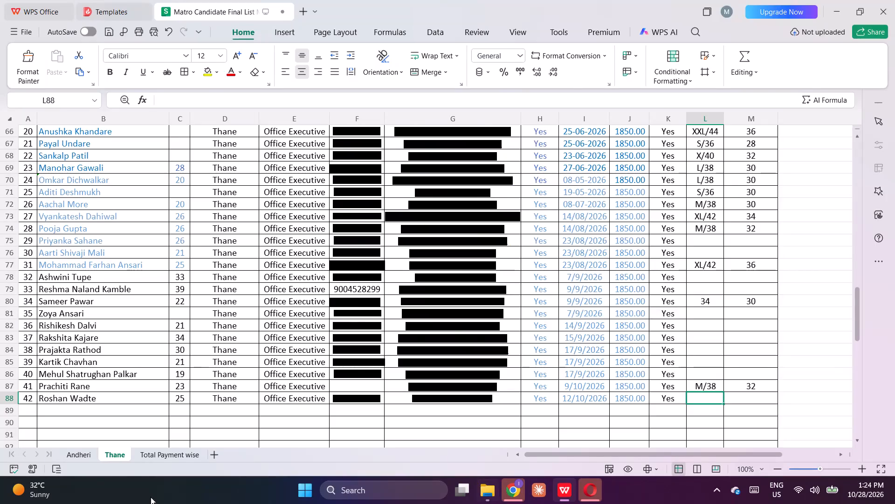
On the Andheri sheet, enter the candidate's name for Motorman entry 22 in column B of row 295.
{"action": "left_click", "coordinate": [79, 455]}
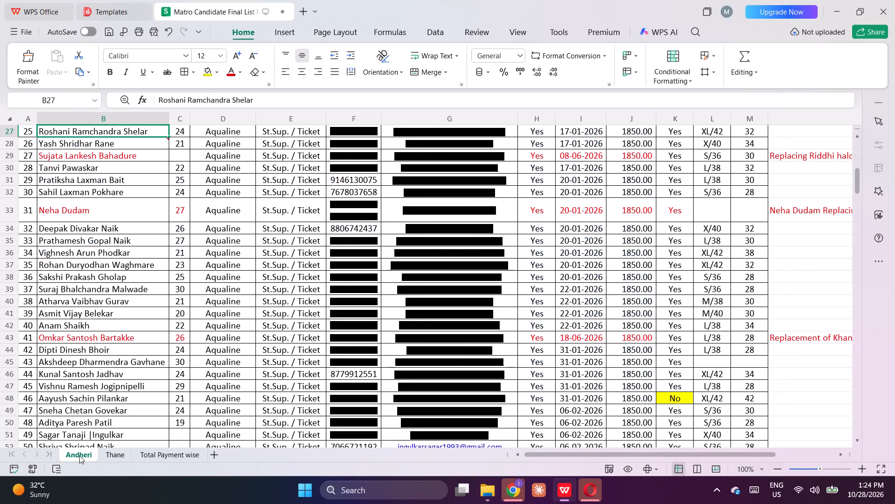
{"action": "key", "text": "Page_Down"}
{"action": "key", "text": "Page_Down"}
{"action": "key", "text": "Page_Down"}
{"action": "key", "text": "Page_Down"}
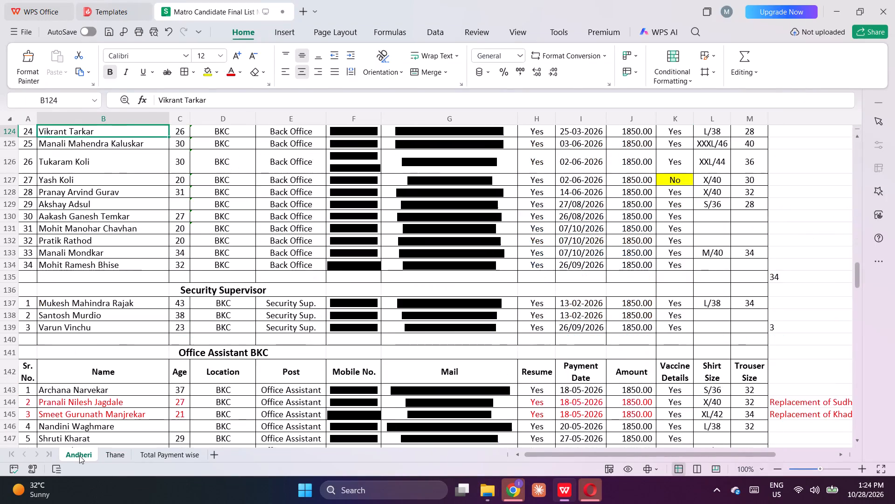
{"action": "key", "text": "Page_Down"}
{"action": "key", "text": "Page_Down"}
{"action": "key", "text": "Page_Down"}
{"action": "key", "text": "Page_Down"}
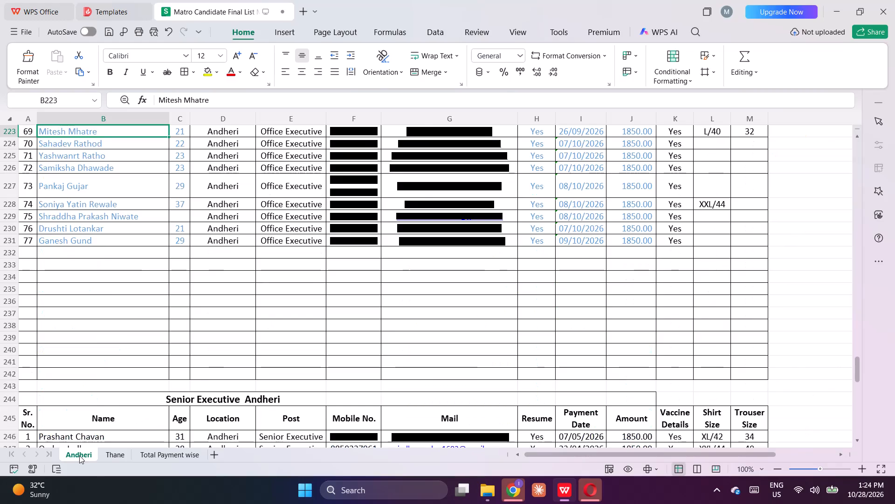
{"action": "key", "text": "Down"}
{"action": "key", "text": "Down"}
{"action": "key", "text": "Down"}
{"action": "key", "text": "Down"}
{"action": "key", "text": "Down"}
{"action": "key", "text": "Down"}
{"action": "key", "text": "Down"}
{"action": "key", "text": "Down"}
{"action": "key", "text": "Down"}
{"action": "key", "text": "Down"}
{"action": "key", "text": "Down"}
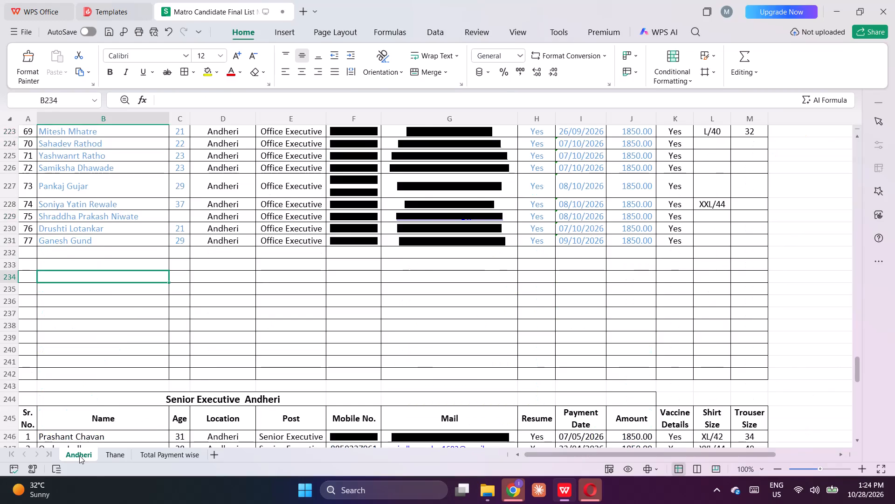
{"action": "key", "text": "Page_Down"}
{"action": "key", "text": "Page_Down"}
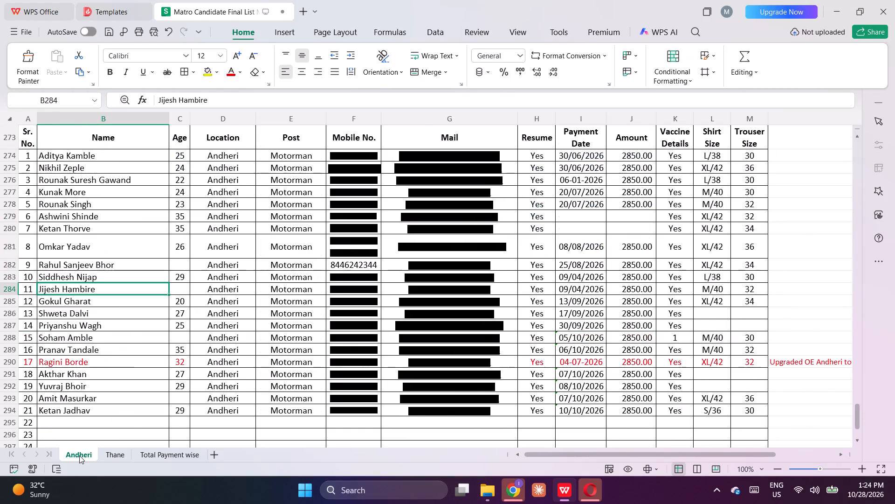
{"action": "key", "text": "Page_Down"}
{"action": "key", "text": "Up"}
{"action": "key", "text": "Up"}
{"action": "key", "text": "Up"}
{"action": "key", "text": "Up"}
{"action": "key", "text": "Up"}
{"action": "key", "text": "Up"}
{"action": "key", "text": "Up"}
{"action": "key", "text": "Up"}
{"action": "key", "text": "Up"}
{"action": "key", "text": "Up"}
{"action": "key", "text": "Up"}
{"action": "key", "text": "Up"}
{"action": "key", "text": "Up"}
{"action": "key", "text": "Up"}
{"action": "key", "text": "Up"}
{"action": "key", "text": "Up"}
{"action": "key", "text": "Up"}
{"action": "key", "text": "Up"}
{"action": "key", "text": "Up"}
{"action": "key", "text": "Up"}
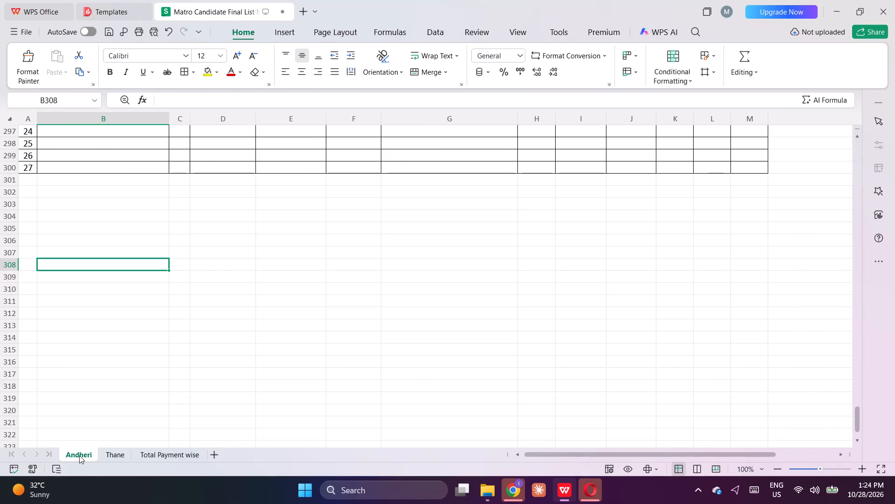
{"action": "key", "text": "Down"}
{"action": "key", "text": "Down"}
{"action": "key", "text": "Down"}
{"action": "key", "text": "Down"}
{"action": "key", "text": "Down"}
{"action": "key", "text": "Down"}
{"action": "key", "text": "Down"}
{"action": "key", "text": "Down"}
{"action": "key", "text": "Down"}
{"action": "key", "text": "Down"}
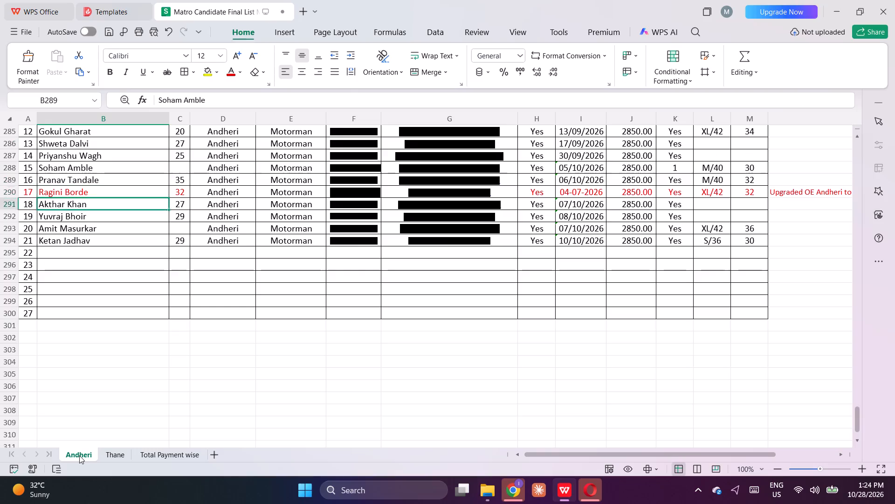
{"action": "key", "text": "Up"}
{"action": "key", "text": "Down"}
{"action": "key", "text": "Down"}
{"action": "key", "text": "Up"}
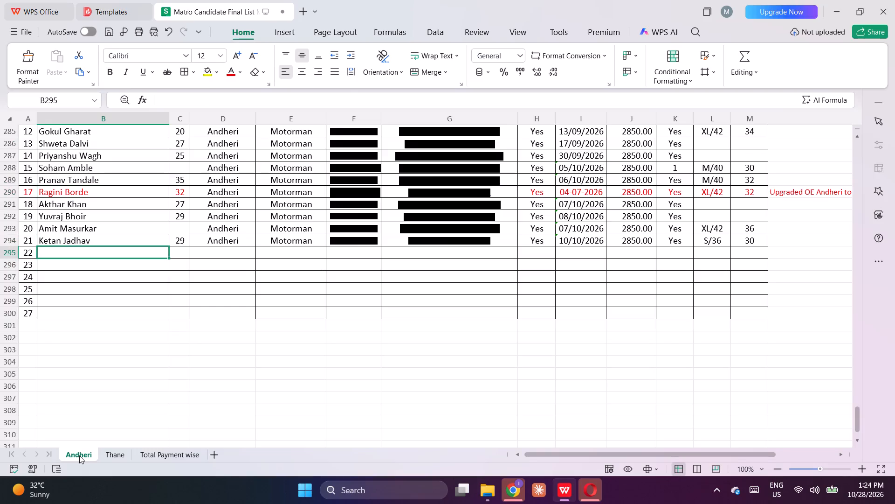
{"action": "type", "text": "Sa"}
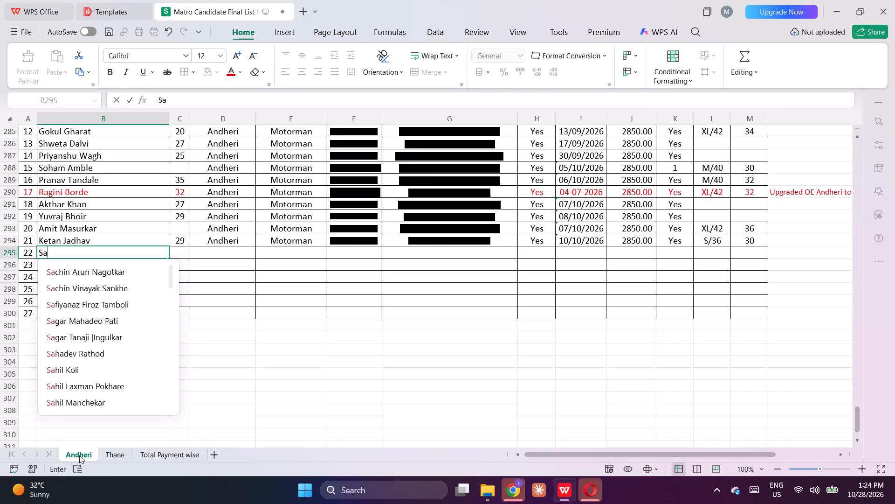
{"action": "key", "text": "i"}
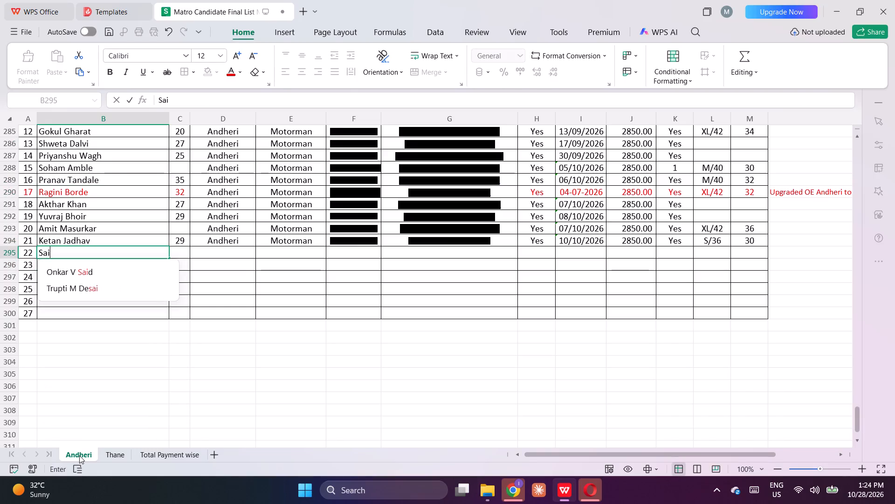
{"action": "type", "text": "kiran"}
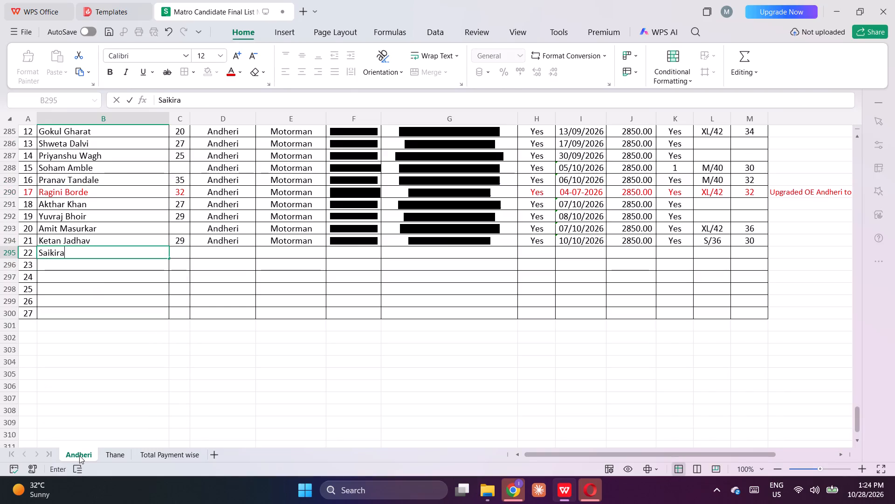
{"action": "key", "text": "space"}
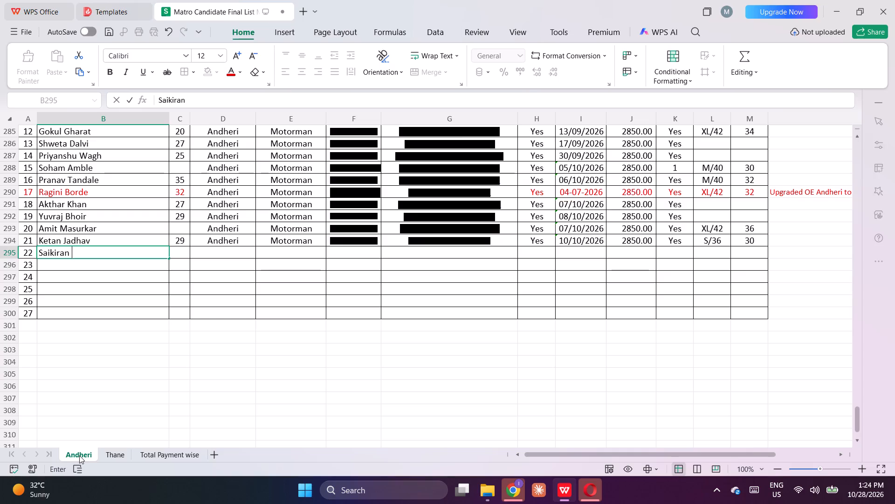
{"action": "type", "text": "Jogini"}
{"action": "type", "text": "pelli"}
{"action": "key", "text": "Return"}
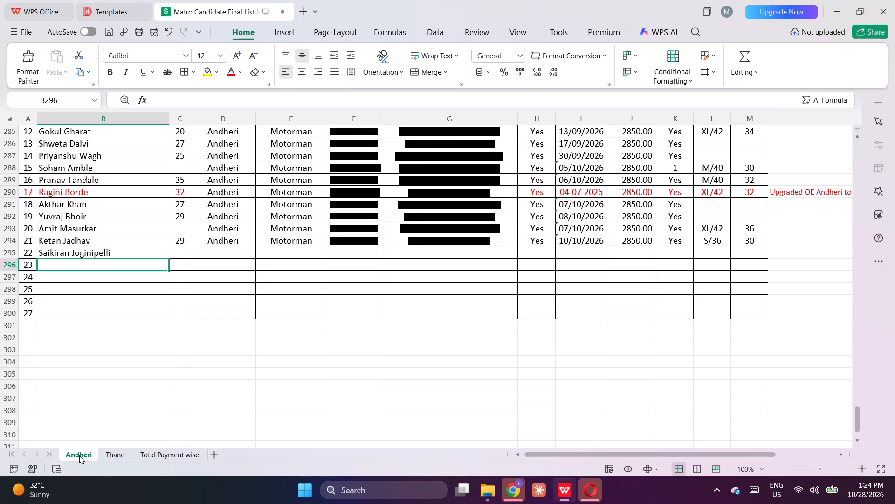
On the Thane sheet, start entry 43 in row 89 with serial number 43 and the candidate's name.
{"action": "left_click", "coordinate": [116, 452]}
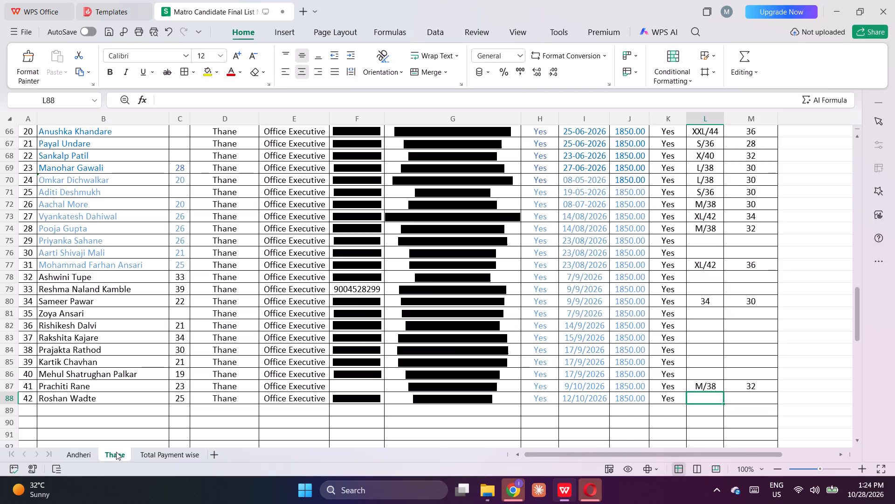
{"action": "key", "text": "Down"}
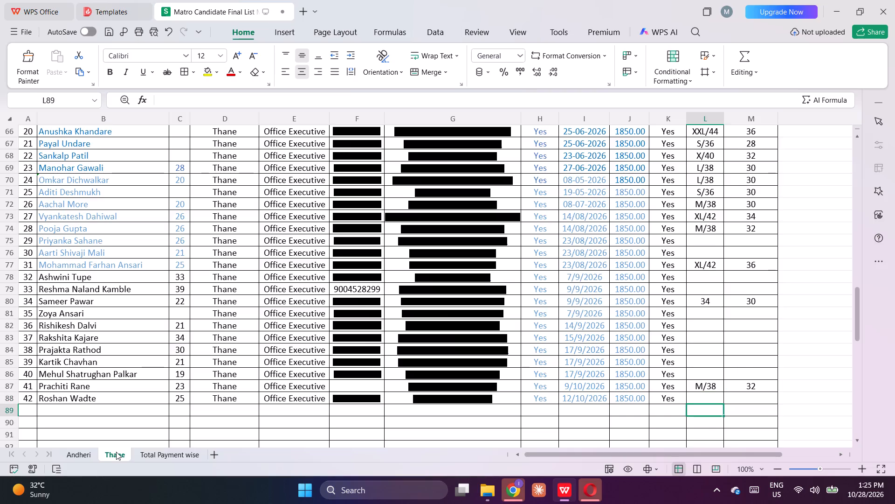
{"action": "key", "text": "Left"}
{"action": "key", "text": "Left"}
{"action": "key", "text": "Left"}
{"action": "key", "text": "Left"}
{"action": "key", "text": "Left"}
{"action": "key", "text": "Left"}
{"action": "key", "text": "Left"}
{"action": "key", "text": "Left"}
{"action": "key", "text": "Left"}
{"action": "key", "text": "Left"}
{"action": "key", "text": "Left"}
{"action": "key", "text": "Left"}
{"action": "key", "text": "Left"}
{"action": "key", "text": "Left"}
{"action": "key", "text": "Left"}
{"action": "key", "text": "Left"}
{"action": "key", "text": "Left"}
{"action": "key", "text": "Left"}
{"action": "key", "text": "Left"}
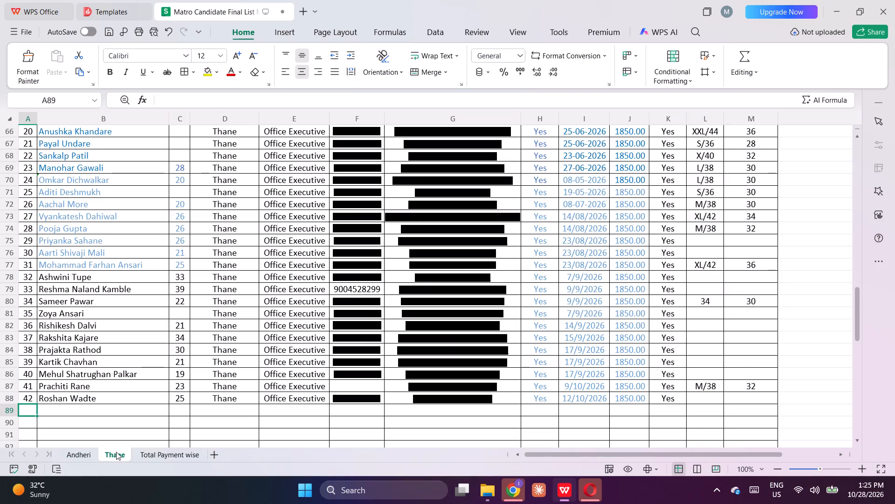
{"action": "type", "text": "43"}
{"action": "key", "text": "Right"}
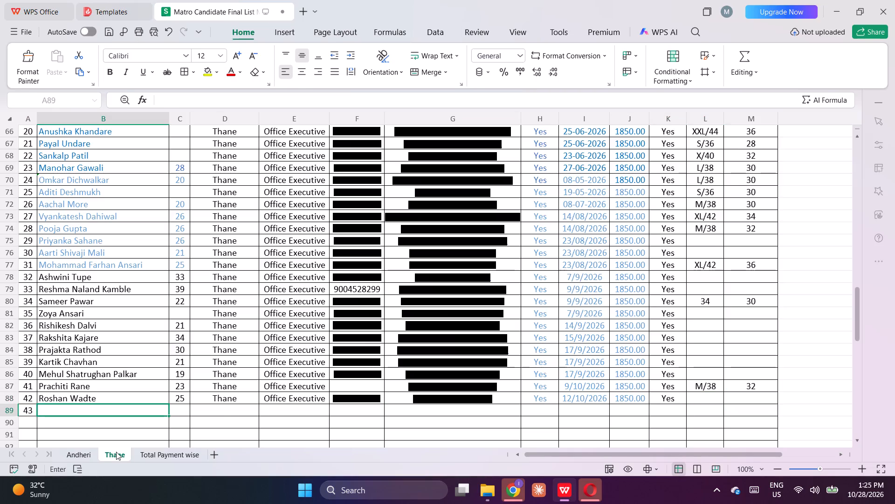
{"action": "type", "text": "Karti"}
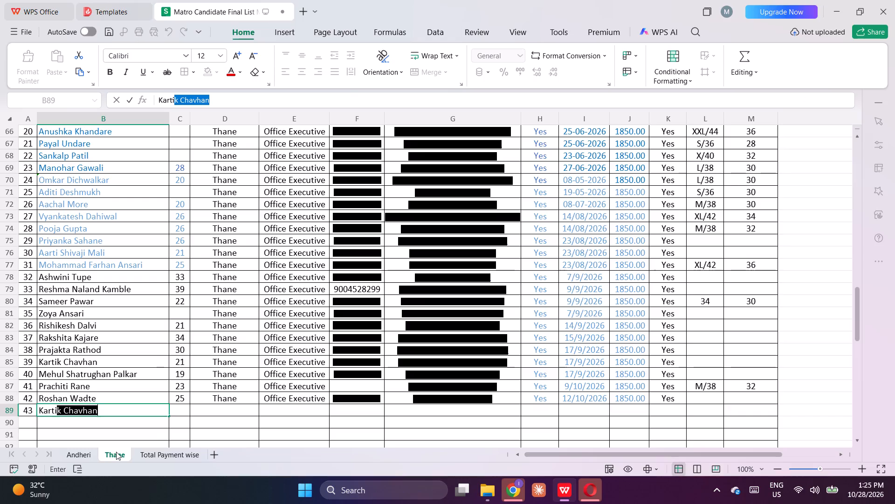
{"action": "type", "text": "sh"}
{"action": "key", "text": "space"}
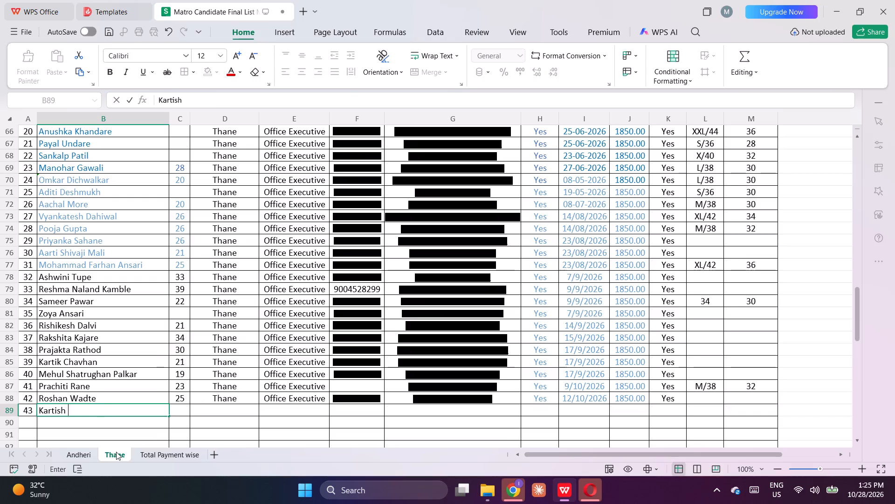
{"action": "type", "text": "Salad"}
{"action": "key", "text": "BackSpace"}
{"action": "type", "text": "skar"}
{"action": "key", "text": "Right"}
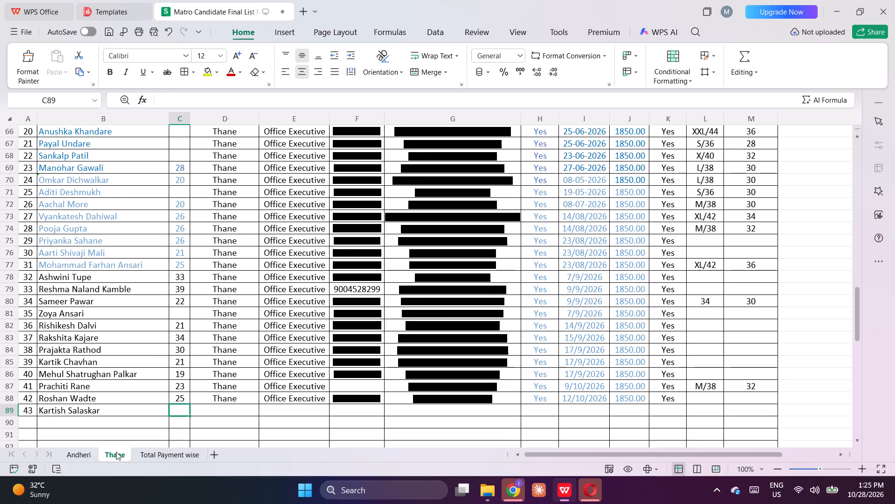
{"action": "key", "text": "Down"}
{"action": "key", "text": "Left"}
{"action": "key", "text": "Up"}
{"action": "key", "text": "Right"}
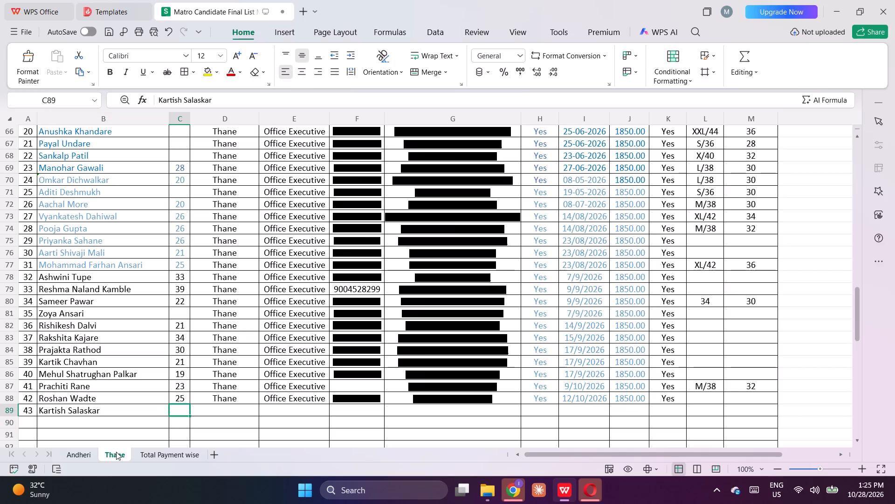
Fill Thane and Office Executive from the row above into columns D and E of row 89, and save the workbook.
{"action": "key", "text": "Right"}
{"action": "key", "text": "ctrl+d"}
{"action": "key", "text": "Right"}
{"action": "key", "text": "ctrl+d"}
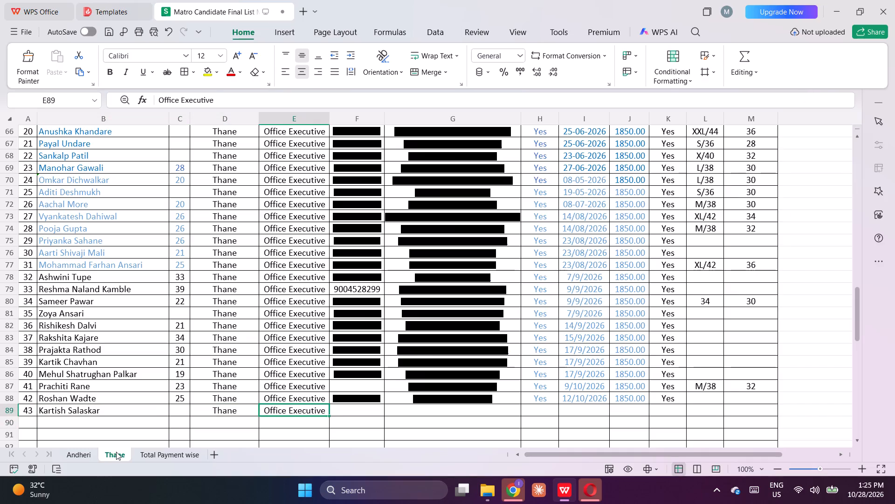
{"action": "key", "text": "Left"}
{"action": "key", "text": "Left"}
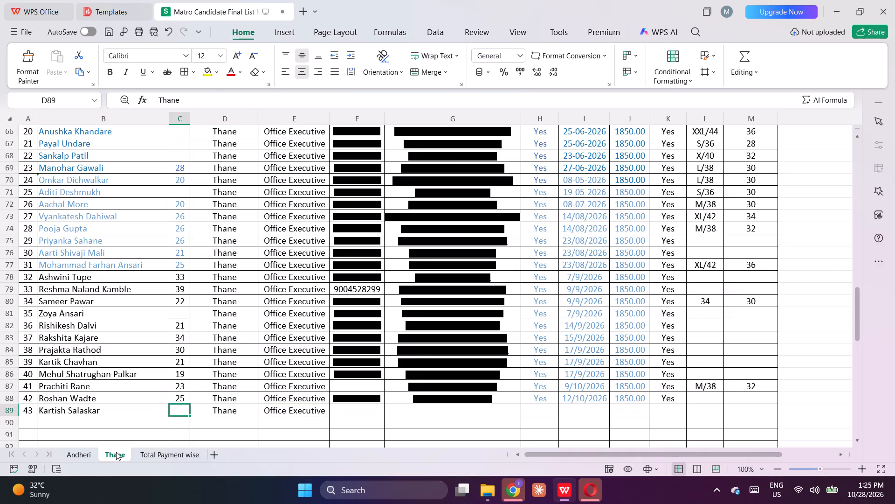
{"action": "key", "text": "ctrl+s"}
On the Andheri sheet, enter the candidate's name for Motorman entry 23 in column B of row 296 and save the workbook.
{"action": "left_click", "coordinate": [72, 457]}
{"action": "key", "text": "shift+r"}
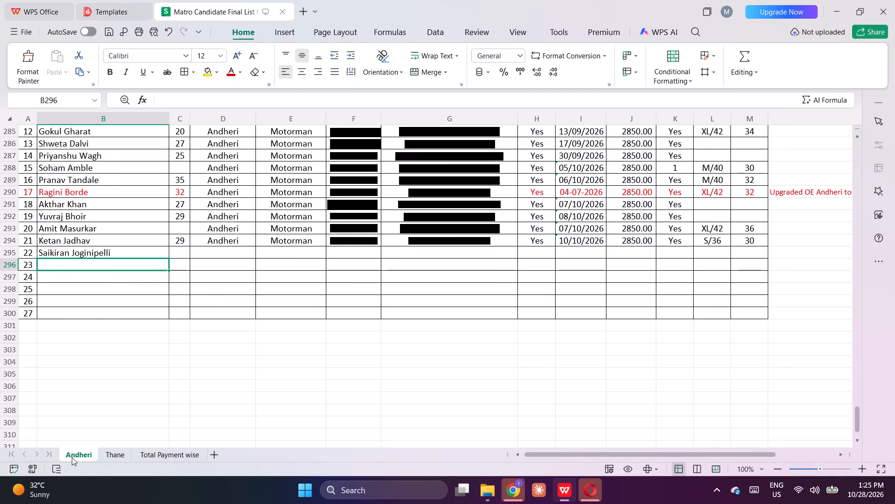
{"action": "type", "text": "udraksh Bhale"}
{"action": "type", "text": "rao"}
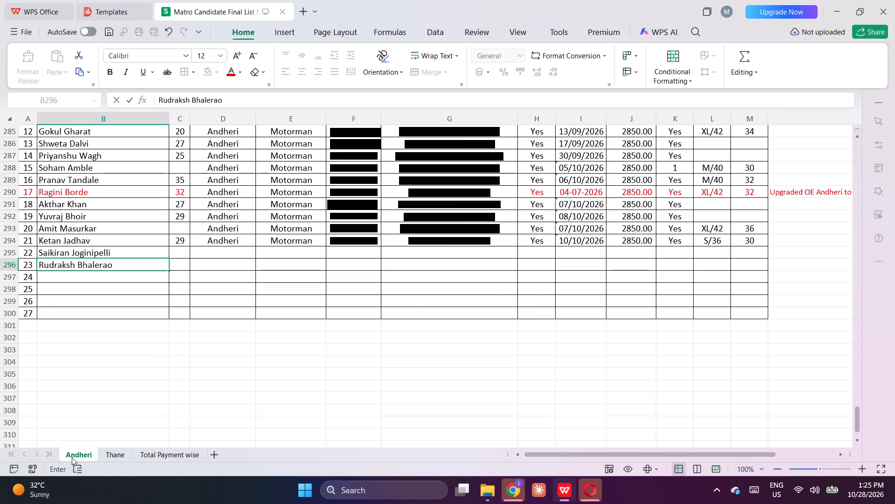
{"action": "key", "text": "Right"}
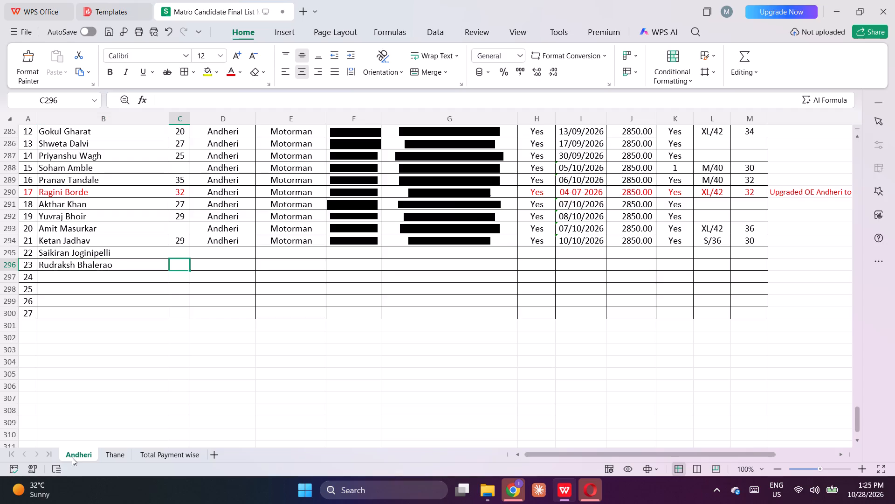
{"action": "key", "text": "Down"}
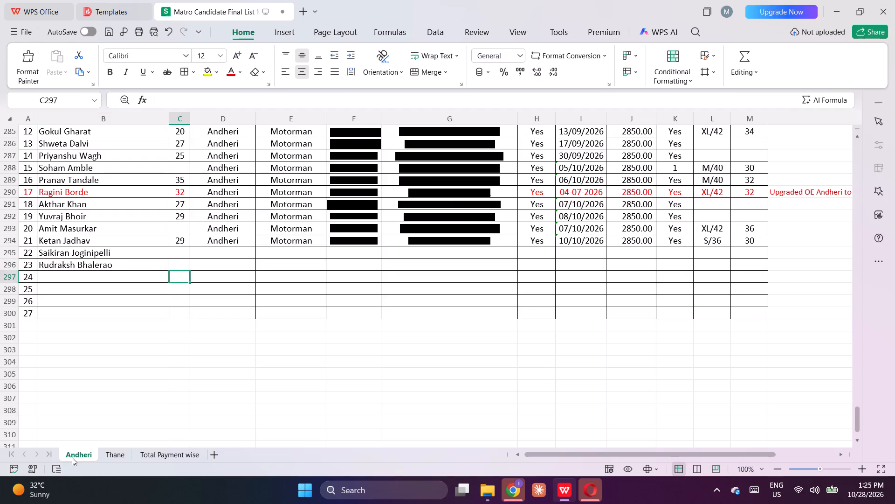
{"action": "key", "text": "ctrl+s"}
Enter the candidate's name for Andheri Motorman entry 24 in column B of row 297.
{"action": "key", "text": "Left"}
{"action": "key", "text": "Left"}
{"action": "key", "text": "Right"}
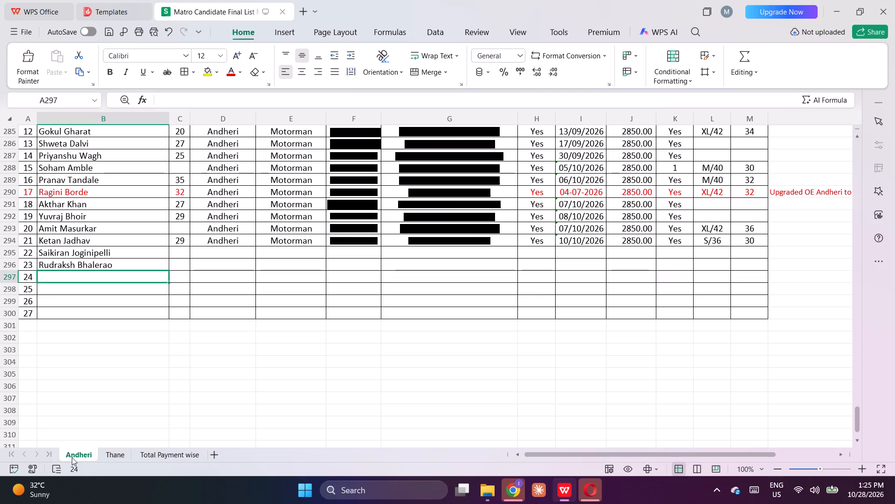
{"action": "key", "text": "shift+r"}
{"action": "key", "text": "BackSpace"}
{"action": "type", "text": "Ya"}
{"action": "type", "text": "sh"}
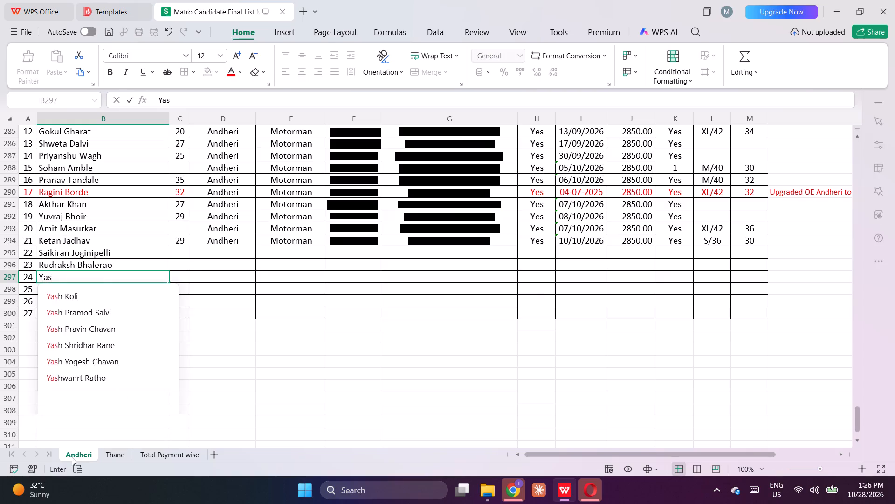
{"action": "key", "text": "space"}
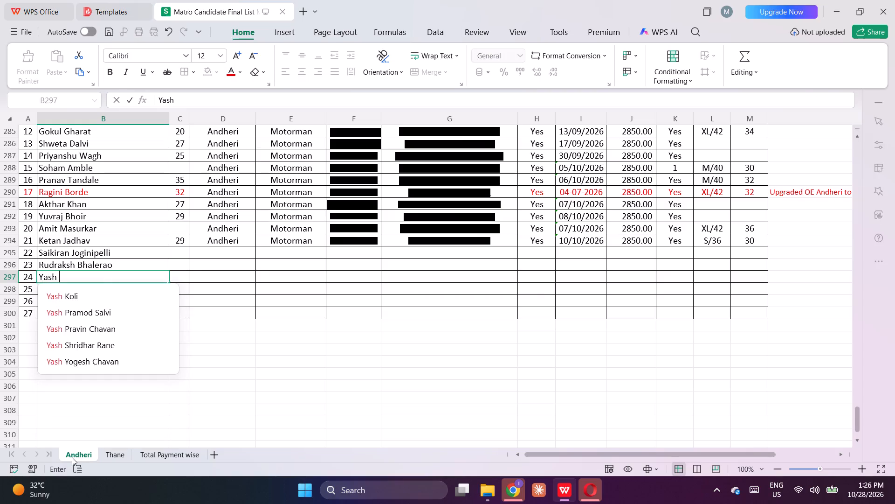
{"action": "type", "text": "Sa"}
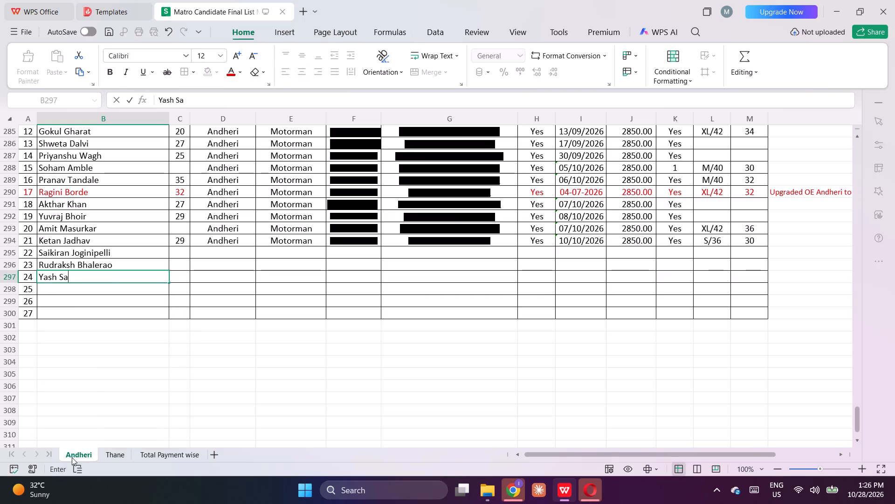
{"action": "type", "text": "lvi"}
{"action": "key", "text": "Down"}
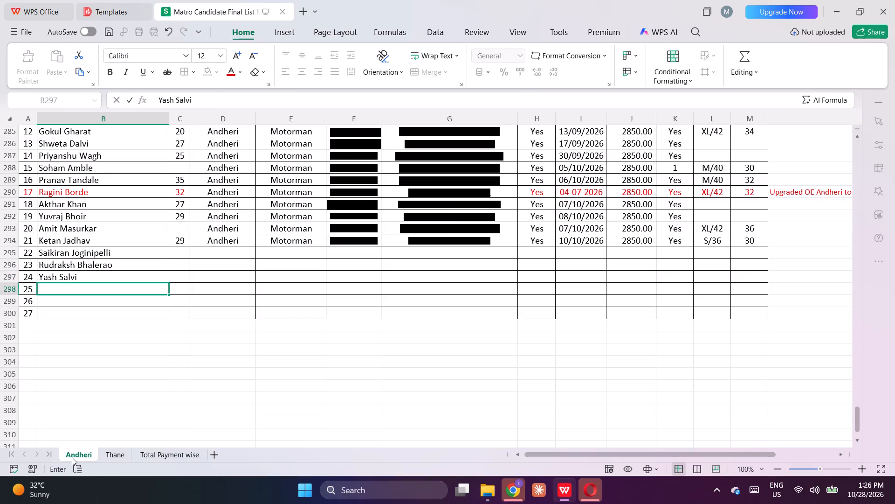
Save the workbook with the Andheri Motorman entry 24 name.
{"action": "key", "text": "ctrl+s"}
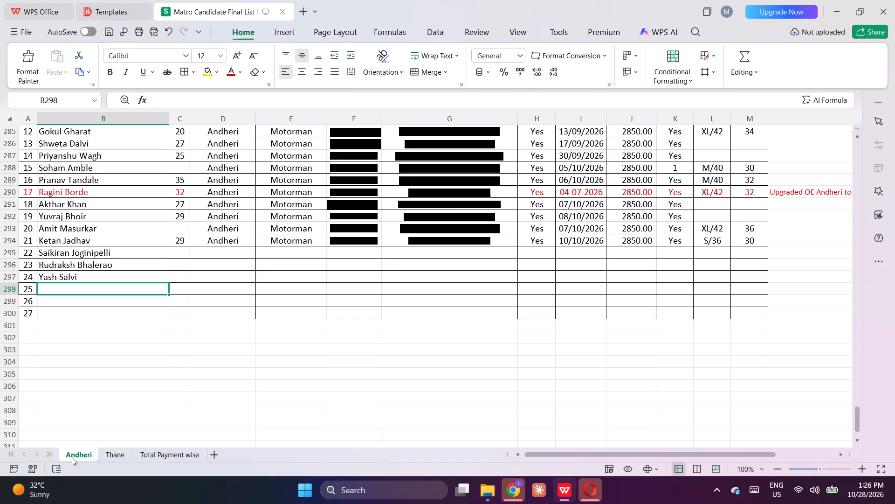
Enter the candidate's name for Andheri Motorman entry 25 in column B of row 298.
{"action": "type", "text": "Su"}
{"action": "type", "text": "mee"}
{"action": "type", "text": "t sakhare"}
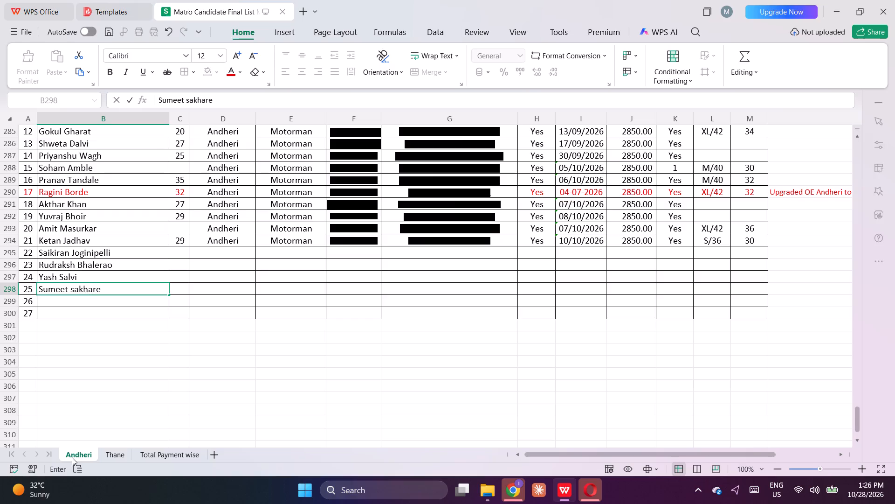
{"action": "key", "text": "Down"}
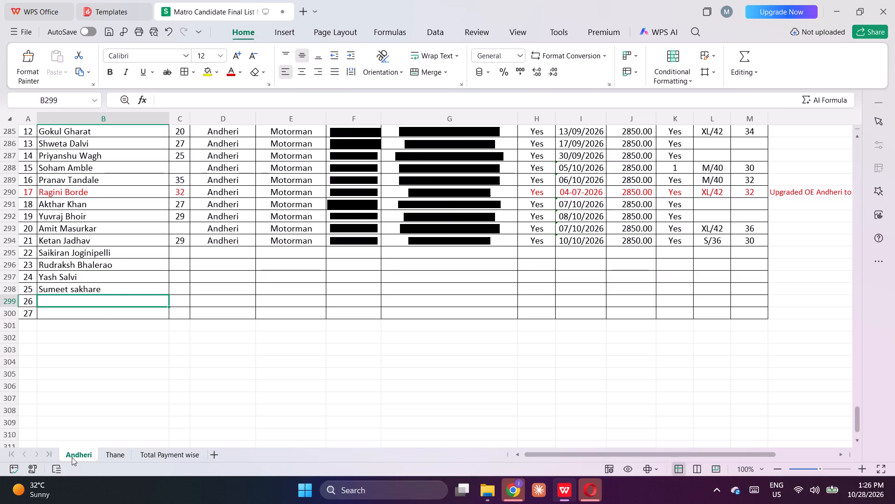
In the Andheri Office Executive list, start entry 78 in row 232 with serial number 78 and the candidate's name.
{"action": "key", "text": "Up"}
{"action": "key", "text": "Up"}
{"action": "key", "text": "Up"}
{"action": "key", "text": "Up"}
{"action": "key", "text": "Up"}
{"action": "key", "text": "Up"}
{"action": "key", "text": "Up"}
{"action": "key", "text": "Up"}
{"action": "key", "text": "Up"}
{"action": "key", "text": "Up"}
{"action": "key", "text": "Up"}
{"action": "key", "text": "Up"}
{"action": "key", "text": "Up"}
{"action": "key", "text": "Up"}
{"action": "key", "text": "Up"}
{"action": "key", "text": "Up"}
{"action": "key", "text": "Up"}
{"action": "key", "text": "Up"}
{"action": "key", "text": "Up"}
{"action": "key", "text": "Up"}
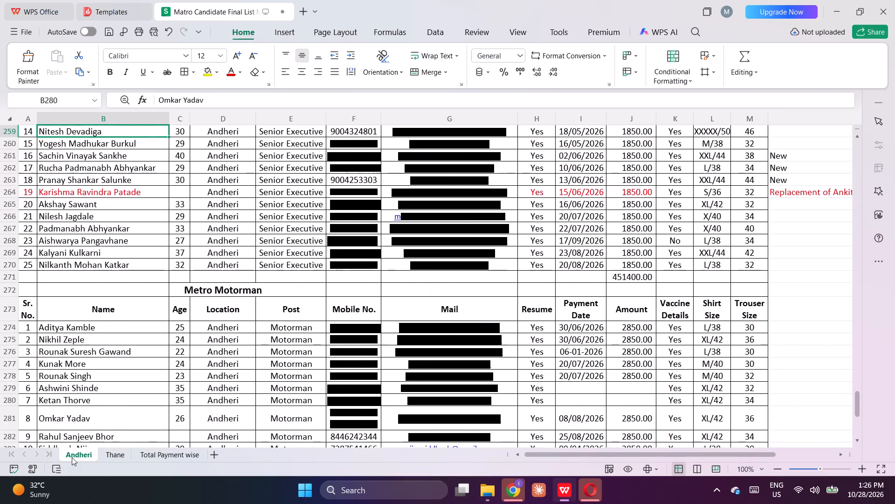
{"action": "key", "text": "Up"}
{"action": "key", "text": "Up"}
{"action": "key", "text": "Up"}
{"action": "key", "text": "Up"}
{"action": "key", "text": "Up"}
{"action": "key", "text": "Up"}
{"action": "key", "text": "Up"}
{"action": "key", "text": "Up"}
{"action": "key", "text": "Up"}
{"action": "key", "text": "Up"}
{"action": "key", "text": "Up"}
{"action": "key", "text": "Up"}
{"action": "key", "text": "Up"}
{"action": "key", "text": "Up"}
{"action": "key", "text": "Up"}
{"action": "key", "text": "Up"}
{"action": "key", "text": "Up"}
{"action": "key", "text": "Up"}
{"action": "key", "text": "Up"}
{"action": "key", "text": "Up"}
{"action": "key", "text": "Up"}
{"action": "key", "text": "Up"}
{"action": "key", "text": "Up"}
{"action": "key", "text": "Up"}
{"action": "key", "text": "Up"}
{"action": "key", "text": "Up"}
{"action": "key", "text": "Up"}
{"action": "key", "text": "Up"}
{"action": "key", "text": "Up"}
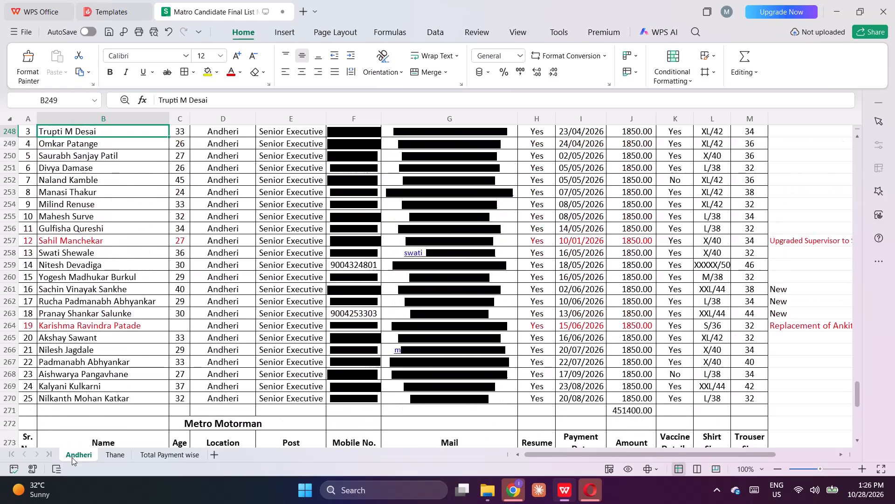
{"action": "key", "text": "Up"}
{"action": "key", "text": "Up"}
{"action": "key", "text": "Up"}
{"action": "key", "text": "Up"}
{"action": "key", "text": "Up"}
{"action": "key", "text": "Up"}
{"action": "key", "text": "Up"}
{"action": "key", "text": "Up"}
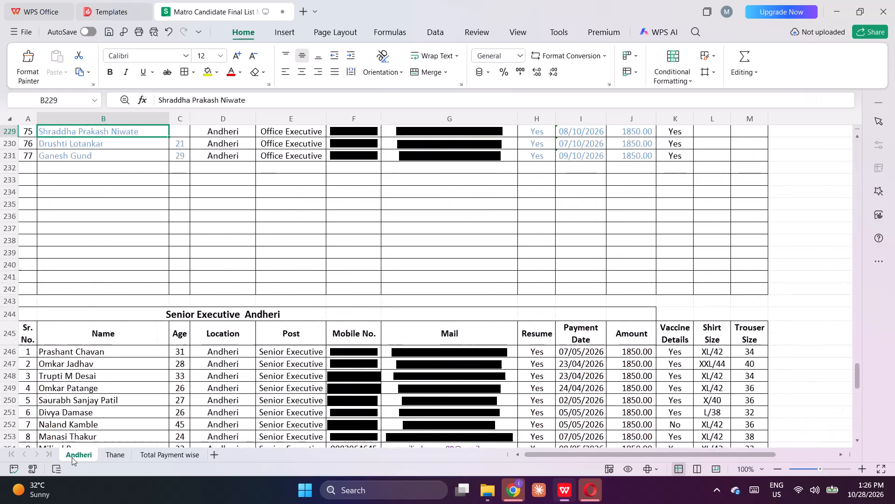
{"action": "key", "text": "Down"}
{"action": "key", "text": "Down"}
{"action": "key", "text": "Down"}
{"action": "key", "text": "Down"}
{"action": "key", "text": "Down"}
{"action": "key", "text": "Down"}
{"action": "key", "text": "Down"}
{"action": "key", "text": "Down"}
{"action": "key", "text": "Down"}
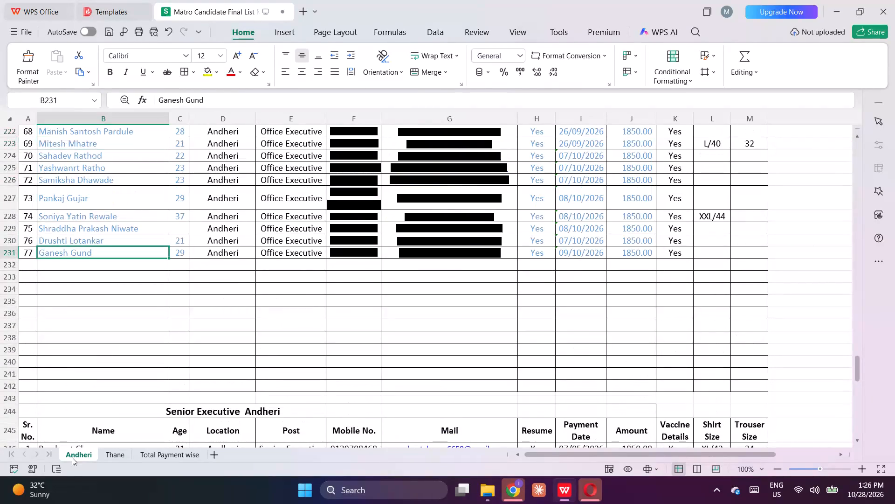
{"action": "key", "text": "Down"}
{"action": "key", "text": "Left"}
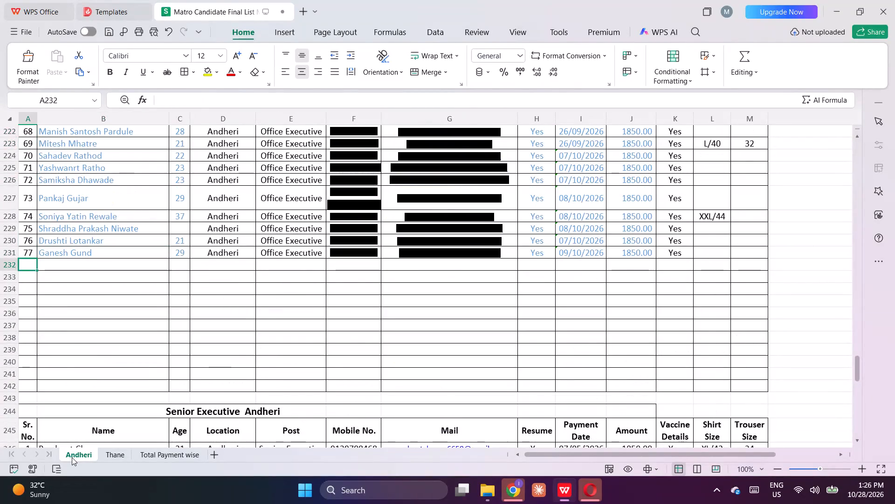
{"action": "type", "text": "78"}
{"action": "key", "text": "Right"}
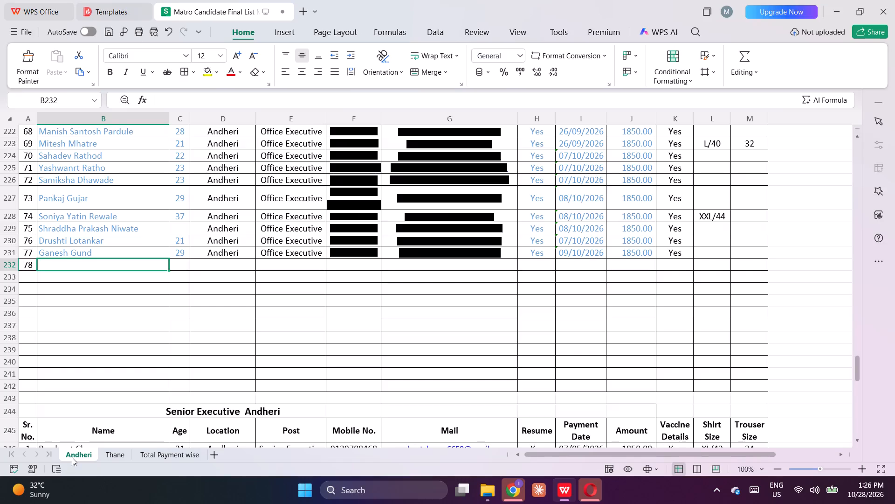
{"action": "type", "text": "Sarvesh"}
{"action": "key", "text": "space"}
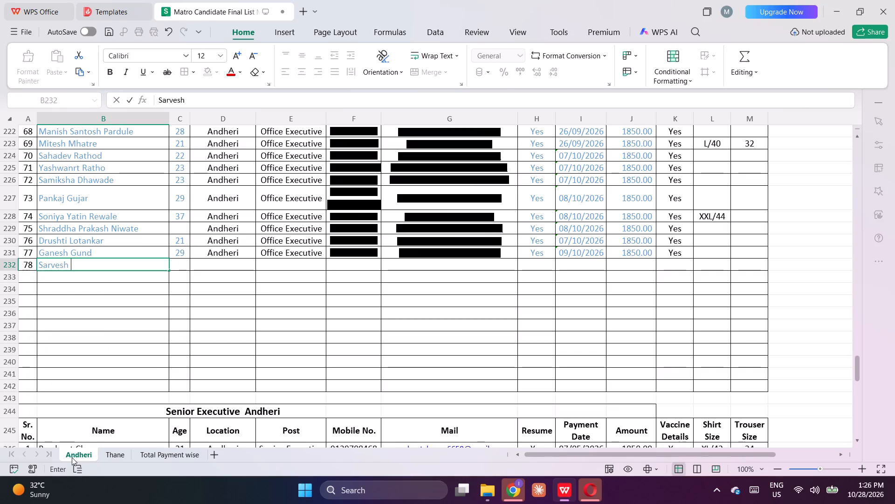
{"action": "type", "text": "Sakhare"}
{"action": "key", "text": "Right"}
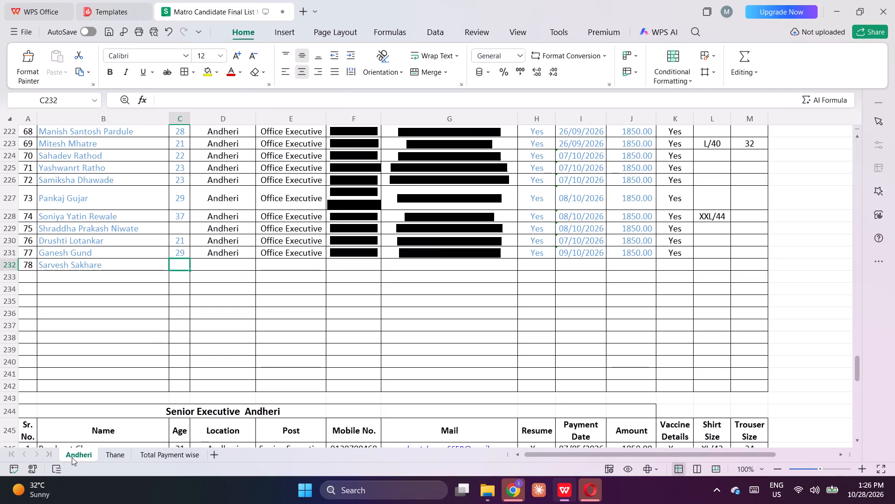
Fill Andheri and Office Executive from the row above into columns D and E of row 232, and save the workbook.
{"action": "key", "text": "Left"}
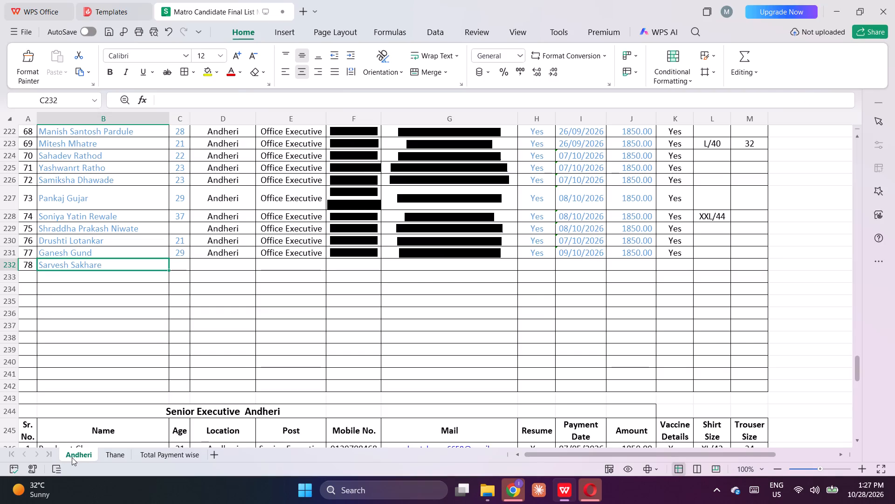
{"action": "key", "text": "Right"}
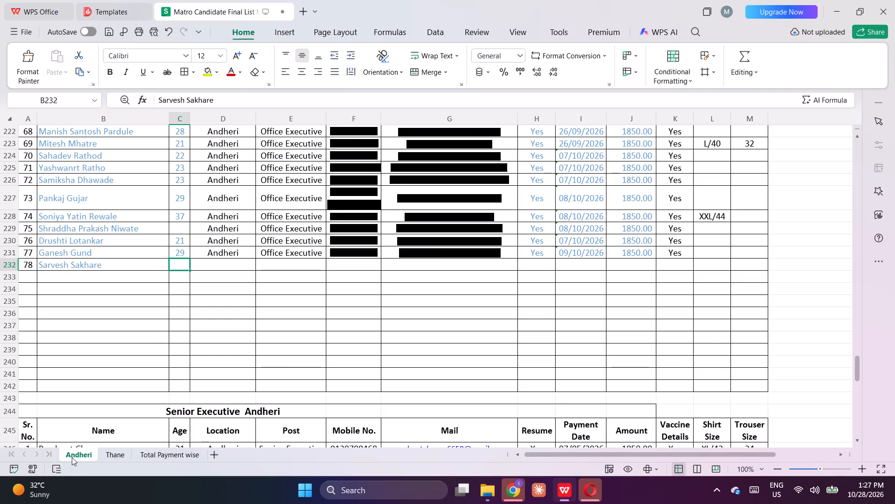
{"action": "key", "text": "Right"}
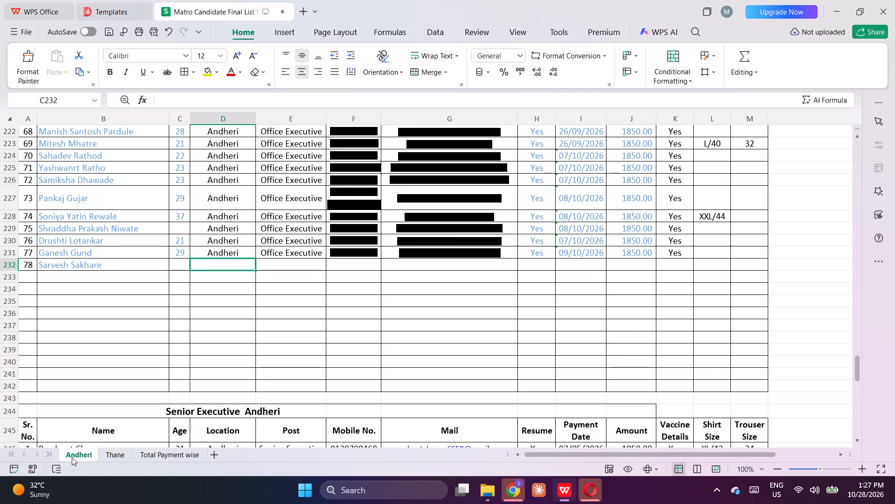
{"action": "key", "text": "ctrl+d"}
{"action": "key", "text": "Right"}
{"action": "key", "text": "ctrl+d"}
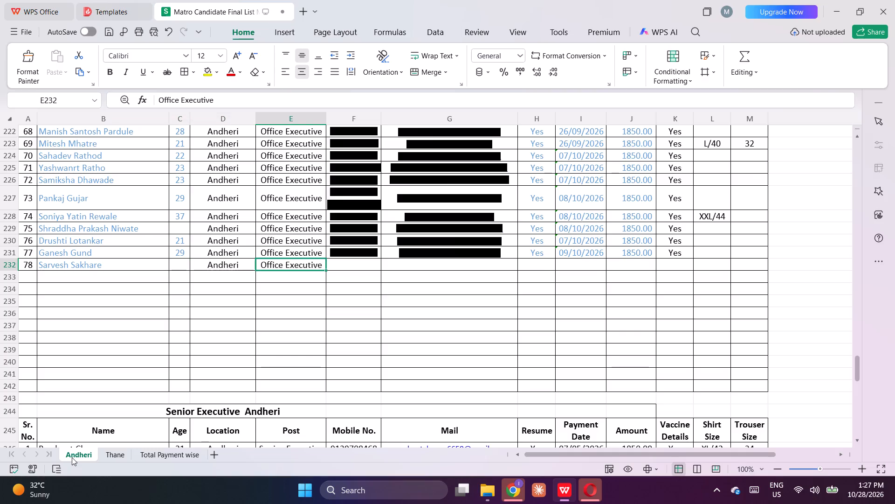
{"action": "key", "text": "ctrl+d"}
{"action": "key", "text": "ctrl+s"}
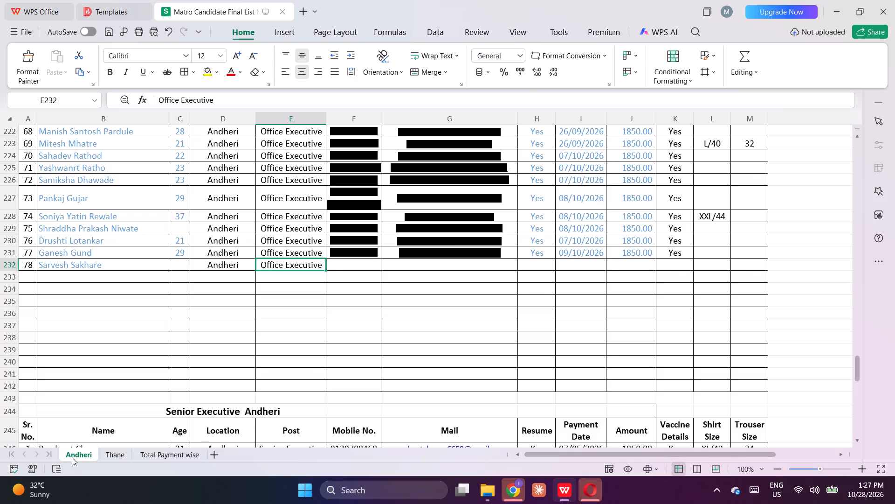
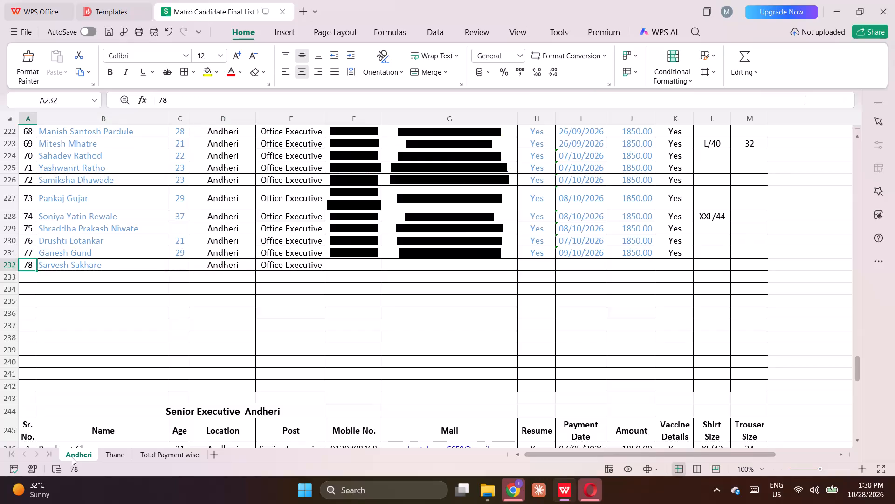
Replace the candidate's name for Andheri Office Executive entry 78 in column B of row 232 with the corrected name, and save the workbook.
{"action": "key", "text": "Right"}
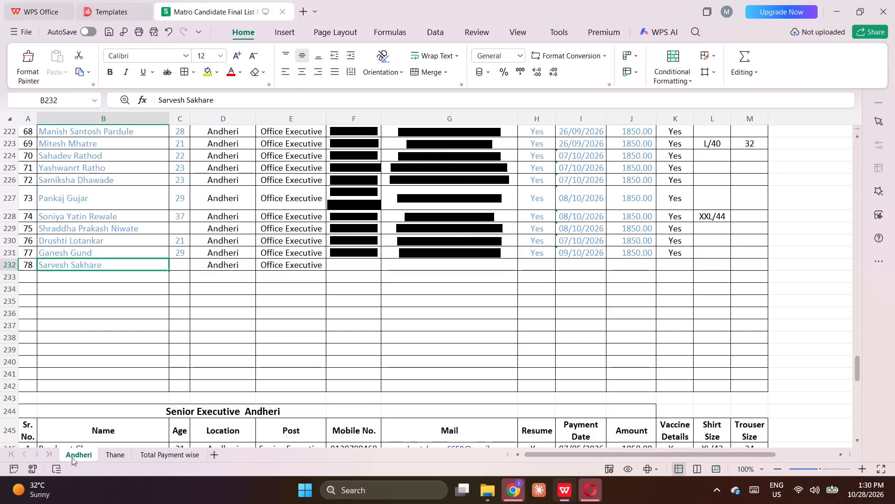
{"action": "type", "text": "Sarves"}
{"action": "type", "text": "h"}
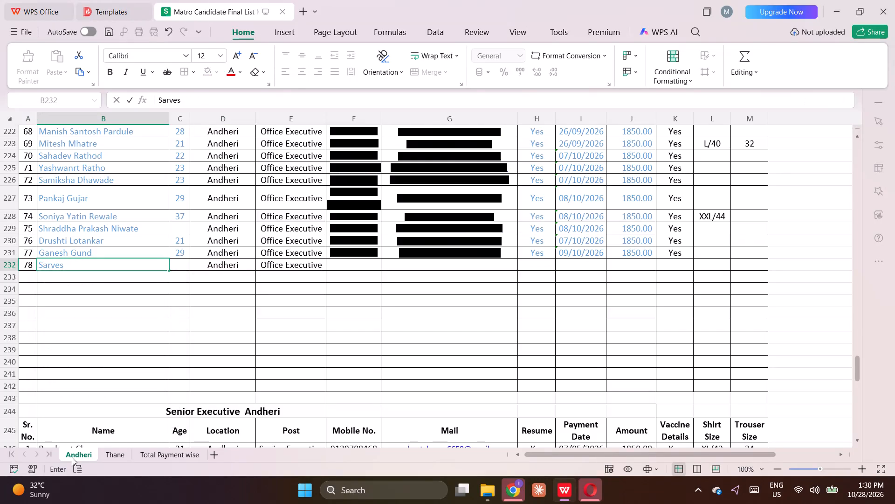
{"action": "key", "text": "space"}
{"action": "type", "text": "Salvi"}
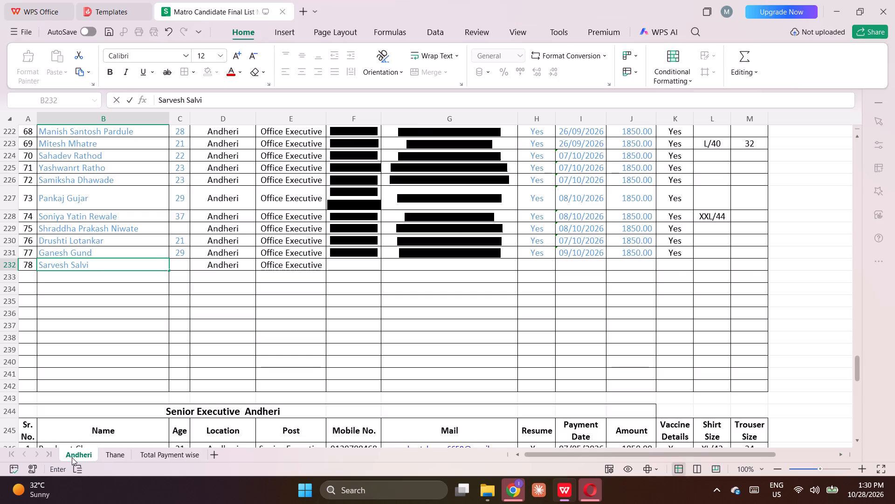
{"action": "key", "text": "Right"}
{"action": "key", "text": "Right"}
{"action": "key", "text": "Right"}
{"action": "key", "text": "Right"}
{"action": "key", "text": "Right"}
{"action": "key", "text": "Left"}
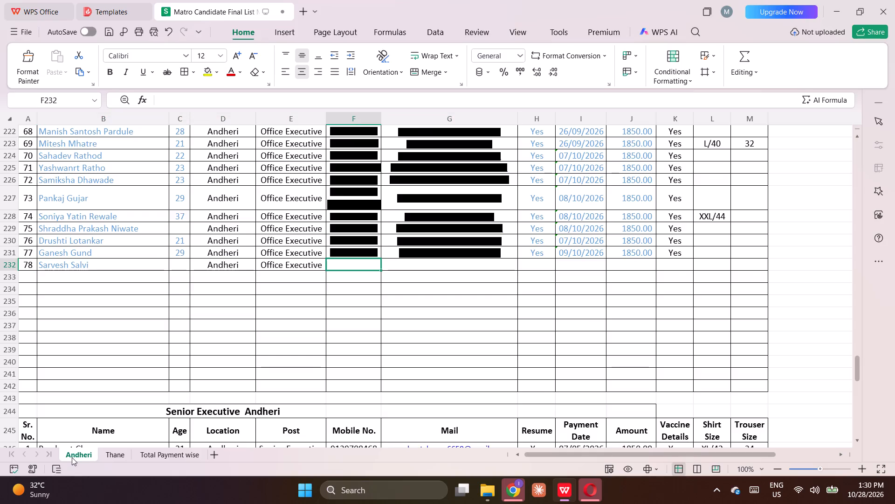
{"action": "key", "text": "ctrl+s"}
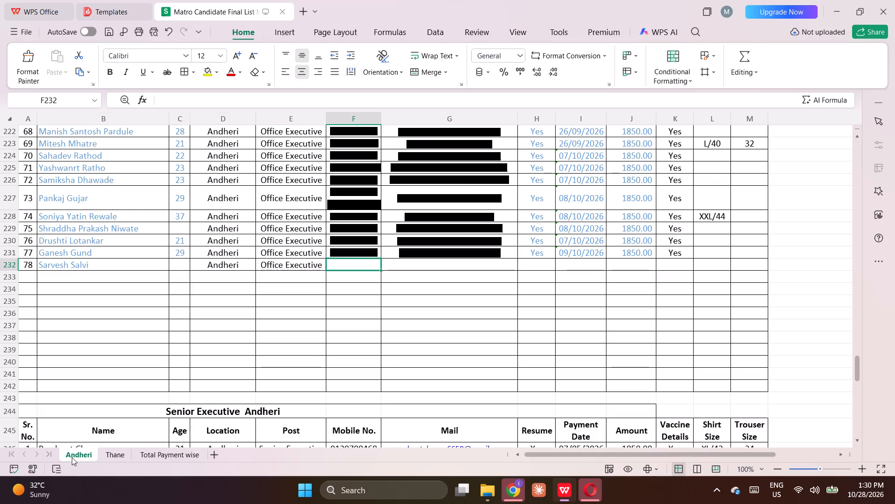